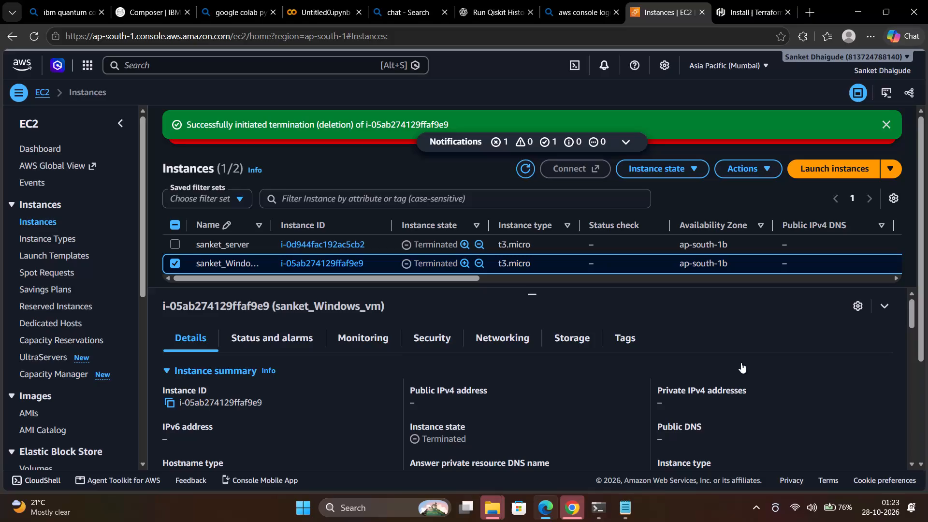
Search the AWS services for "buckets" and open the S3 Buckets feature.
{"action": "left_click", "coordinate": [125, 66]}
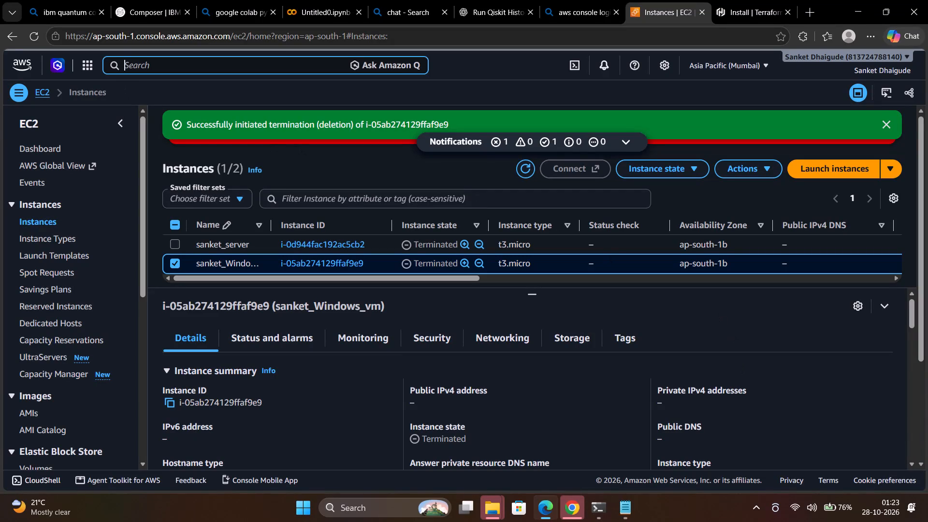
{"action": "type", "text": "buckets"}
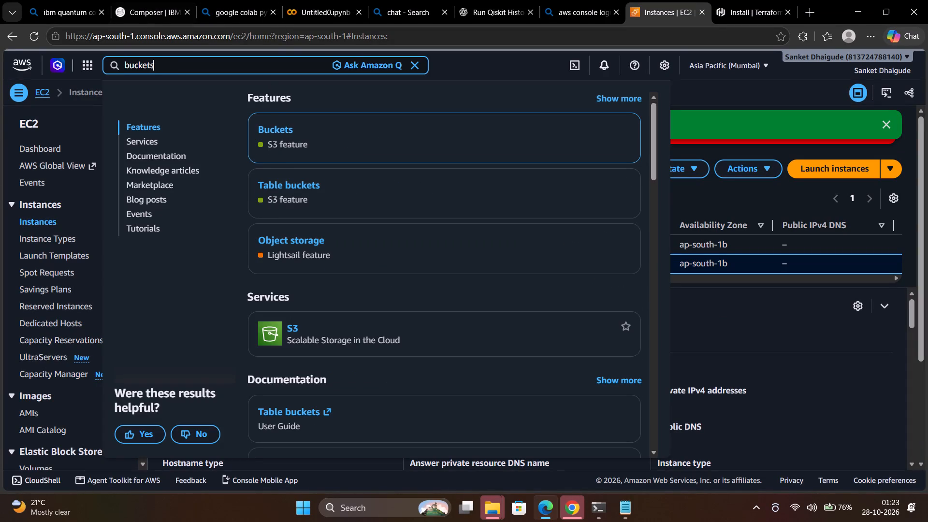
{"action": "left_click", "coordinate": [271, 134]}
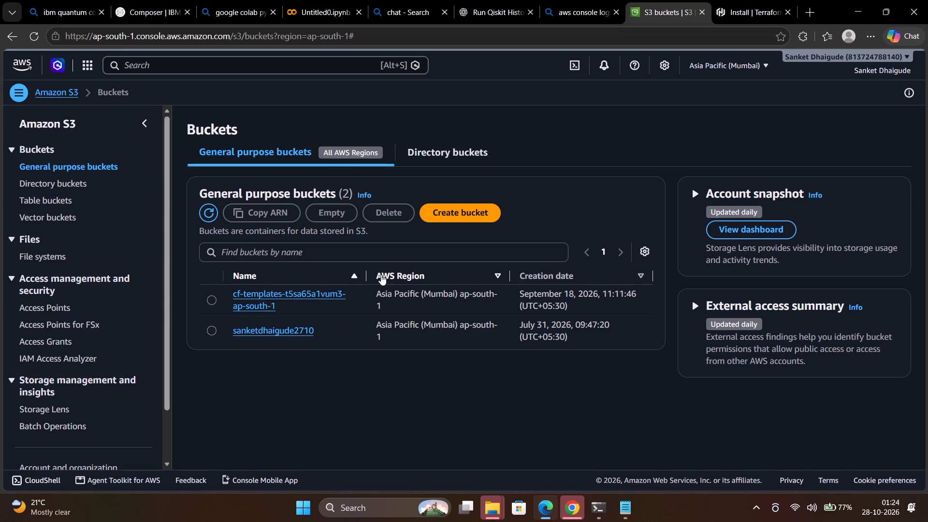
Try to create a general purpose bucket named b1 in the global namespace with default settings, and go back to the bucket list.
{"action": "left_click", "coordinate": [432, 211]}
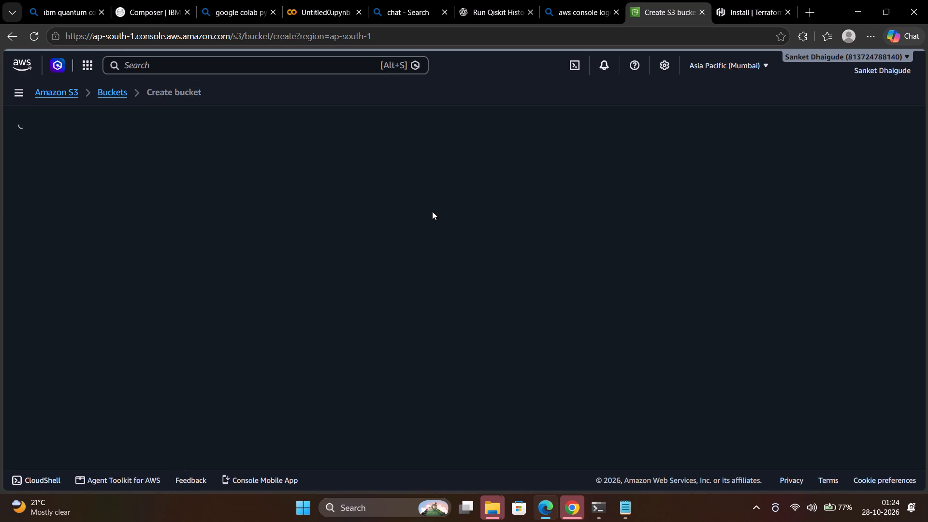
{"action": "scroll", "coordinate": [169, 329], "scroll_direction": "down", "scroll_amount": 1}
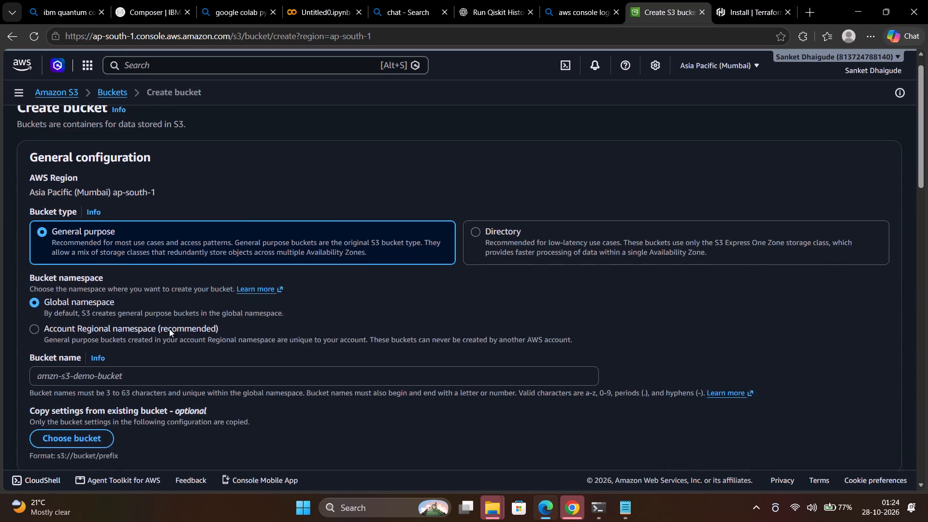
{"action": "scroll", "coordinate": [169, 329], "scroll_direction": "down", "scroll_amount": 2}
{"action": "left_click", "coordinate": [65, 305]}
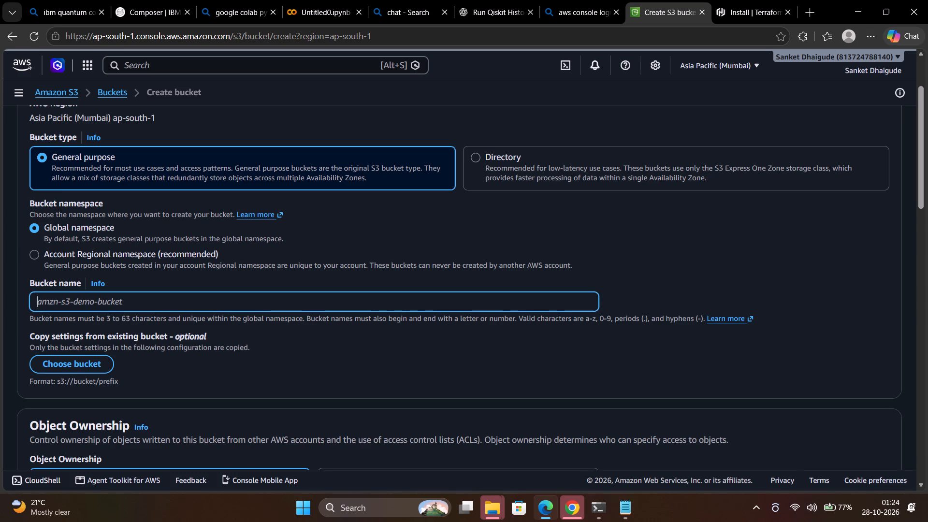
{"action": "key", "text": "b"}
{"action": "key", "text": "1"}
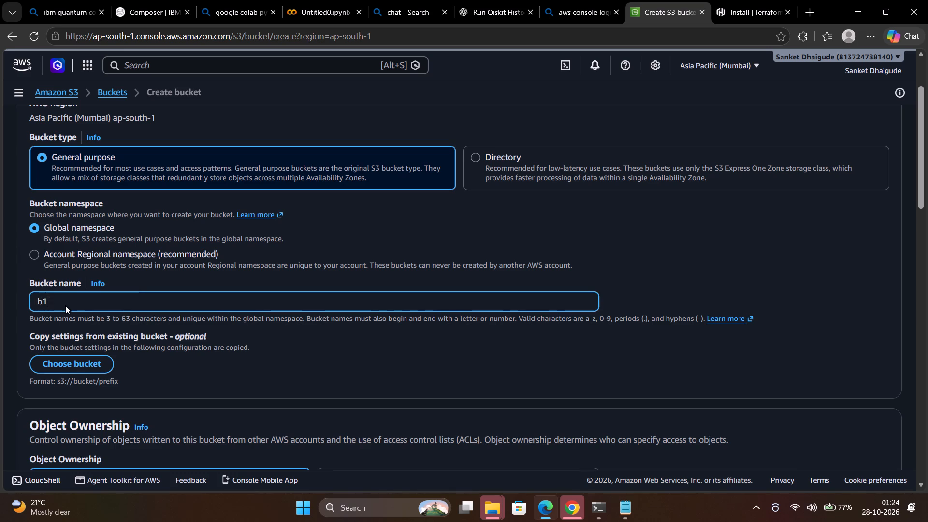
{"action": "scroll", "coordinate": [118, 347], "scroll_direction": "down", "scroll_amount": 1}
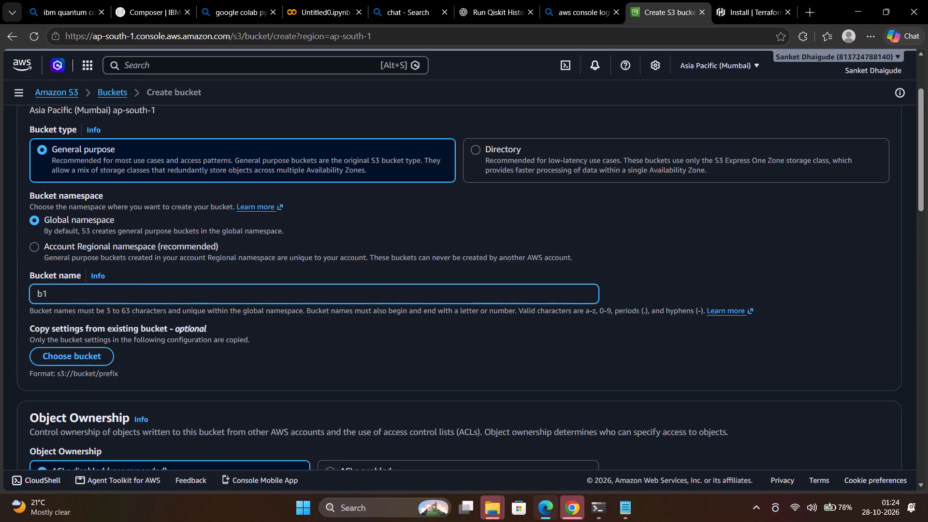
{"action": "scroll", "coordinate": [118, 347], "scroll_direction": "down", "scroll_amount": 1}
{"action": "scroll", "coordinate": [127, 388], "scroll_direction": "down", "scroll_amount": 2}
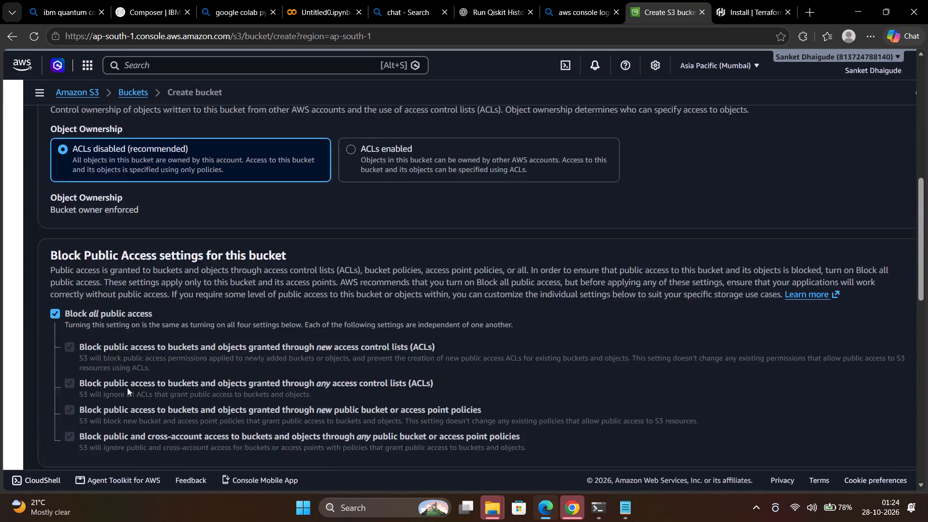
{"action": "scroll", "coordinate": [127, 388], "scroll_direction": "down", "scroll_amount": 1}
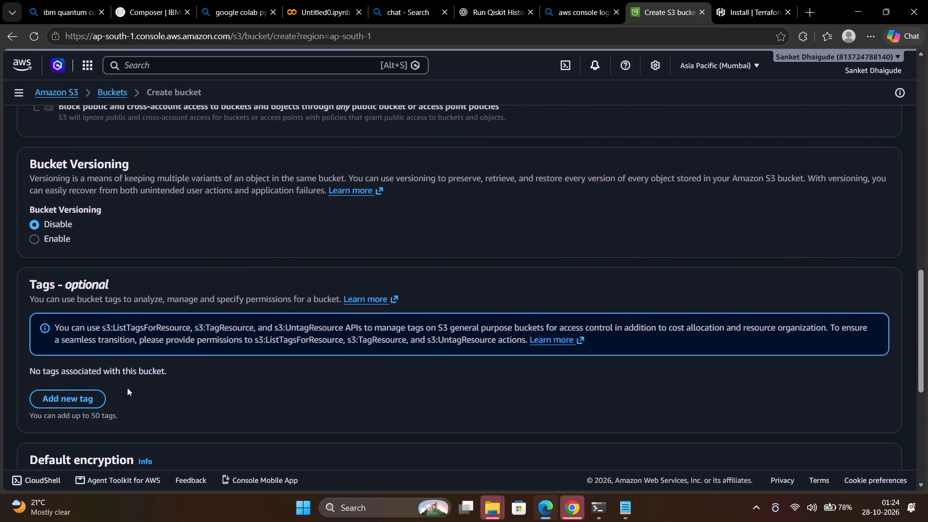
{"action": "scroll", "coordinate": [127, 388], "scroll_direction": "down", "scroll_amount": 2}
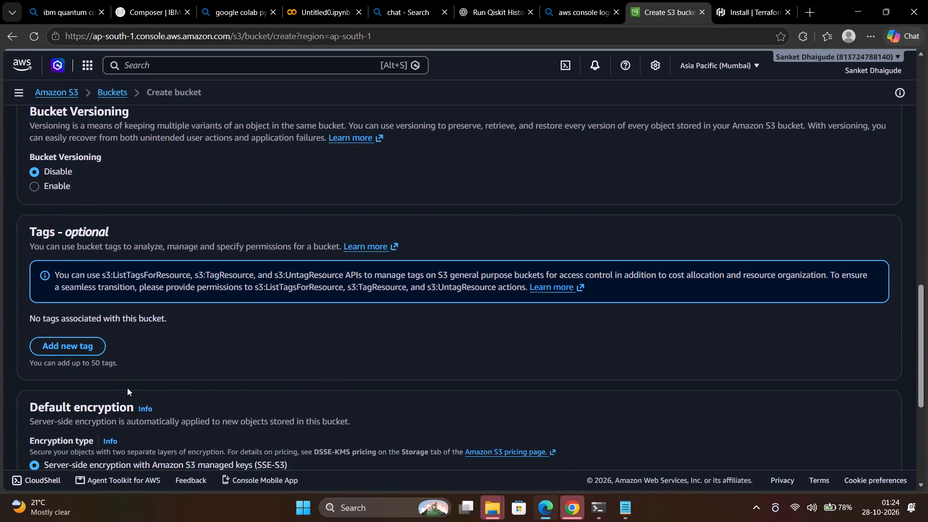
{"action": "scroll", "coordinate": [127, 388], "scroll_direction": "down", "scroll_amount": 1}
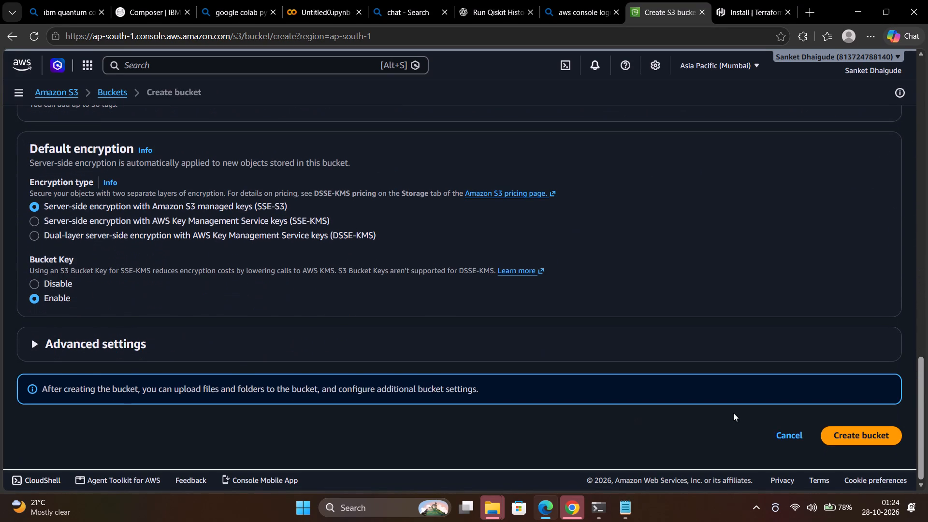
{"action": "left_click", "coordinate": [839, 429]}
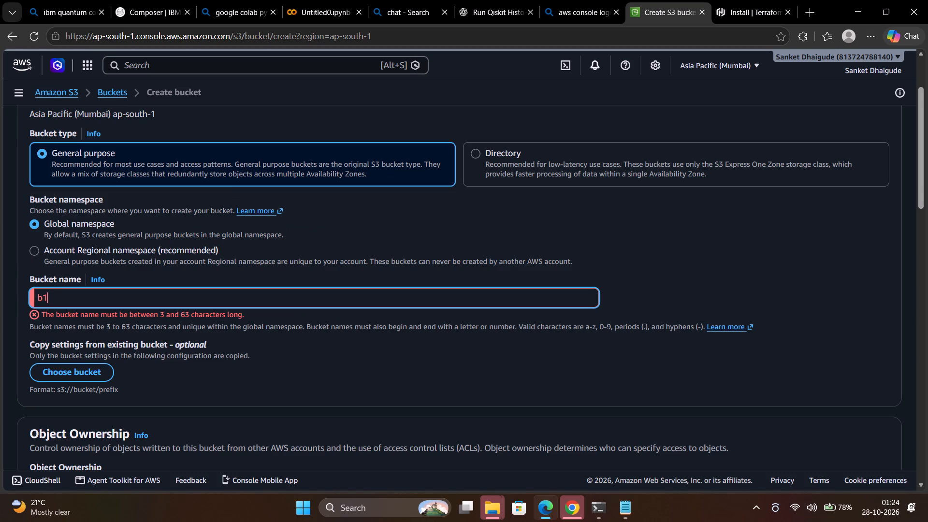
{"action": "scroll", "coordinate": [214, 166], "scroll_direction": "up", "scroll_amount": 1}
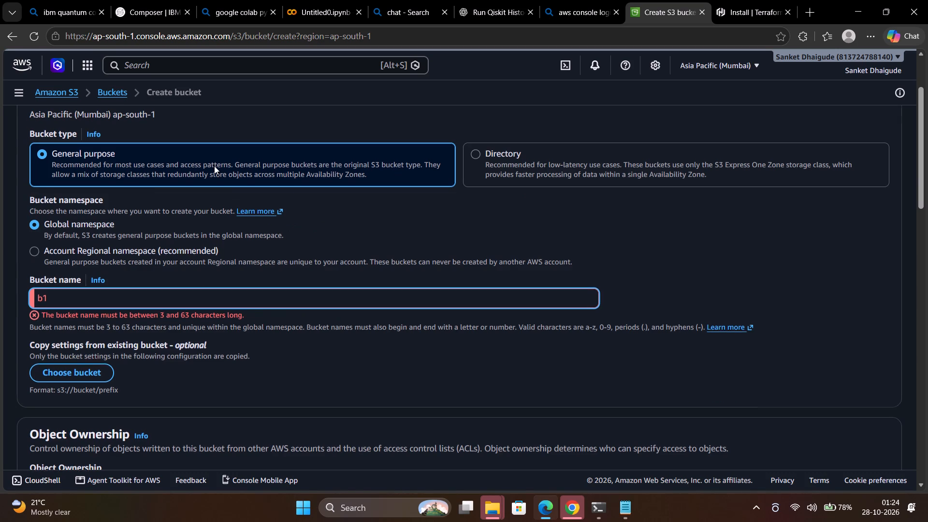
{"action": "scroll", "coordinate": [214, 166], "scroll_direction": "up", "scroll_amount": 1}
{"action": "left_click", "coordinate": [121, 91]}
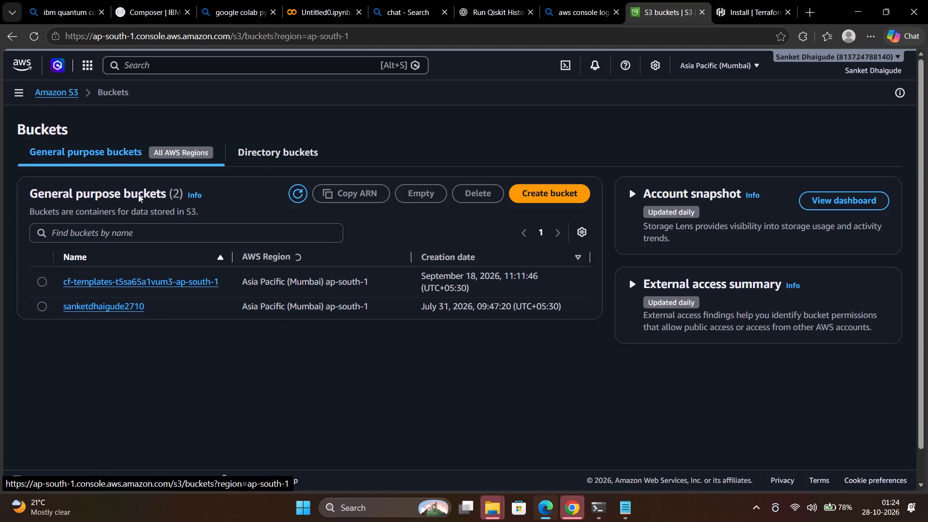
Open the existing bucket created on July 31, 2026 and start an object upload to it.
{"action": "left_click", "coordinate": [108, 307]}
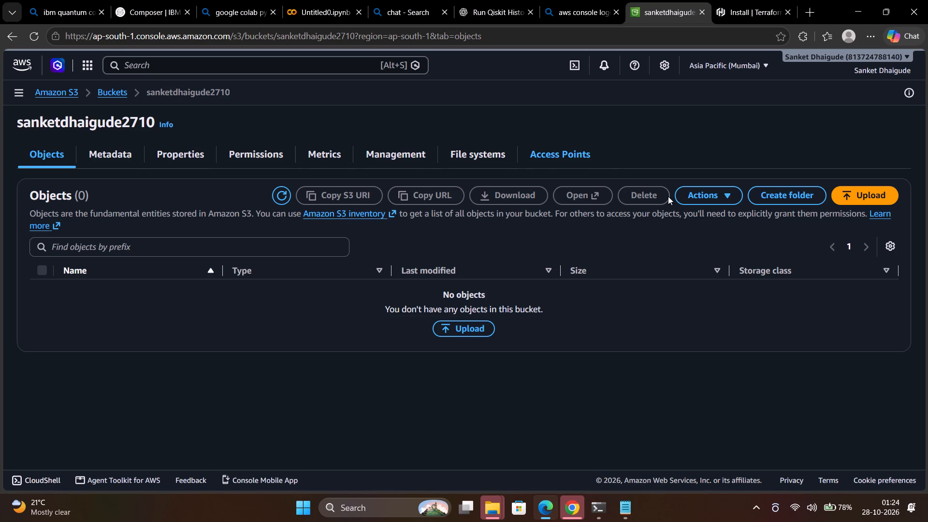
{"action": "left_click", "coordinate": [843, 197]}
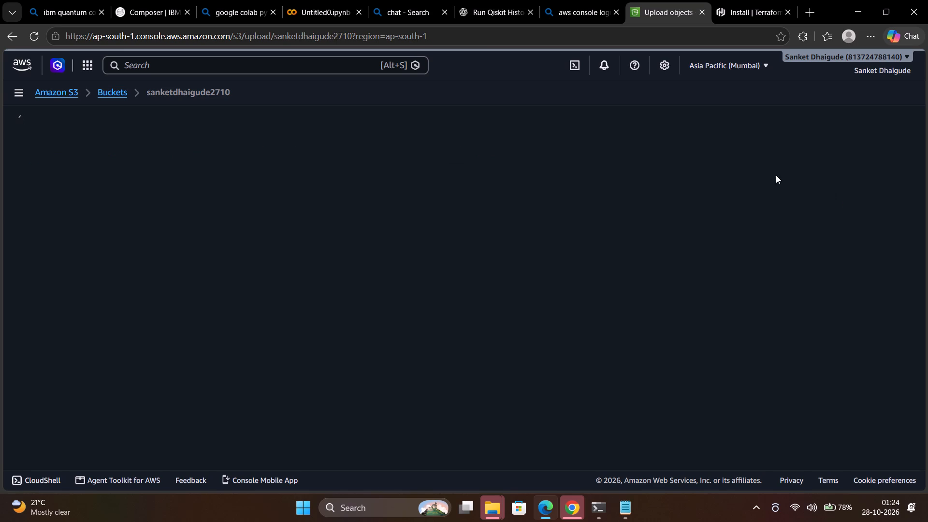
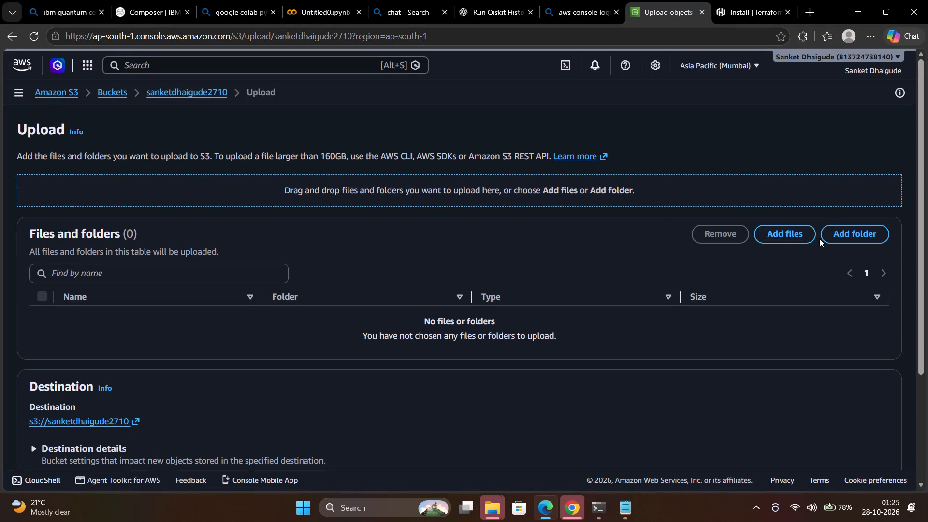
Start adding a folder to the upload and search This PC for sample_submission.csv.
{"action": "left_click", "coordinate": [843, 230]}
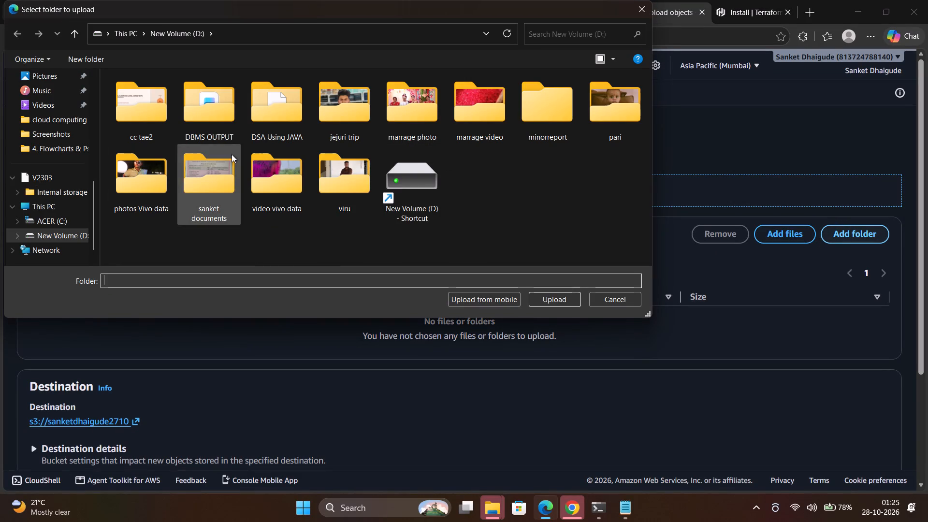
{"action": "left_click", "coordinate": [64, 218]}
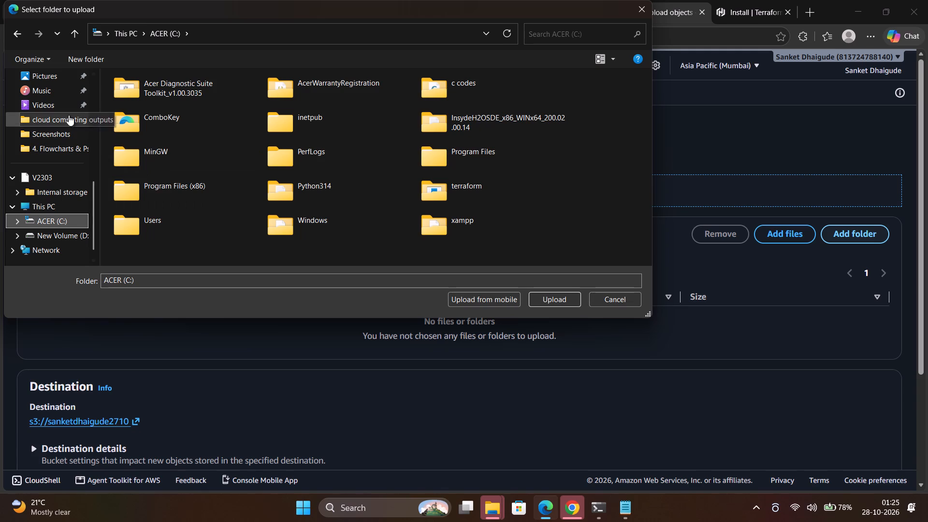
{"action": "left_click", "coordinate": [58, 203]}
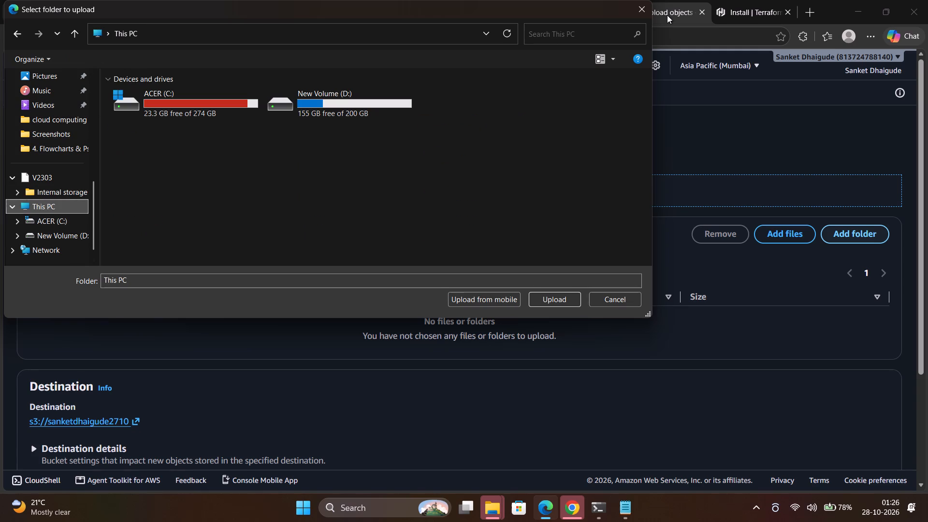
{"action": "left_click", "coordinate": [558, 29]}
{"action": "type", "text": "sa"}
{"action": "type", "text": "mpl"}
{"action": "key", "text": "e"}
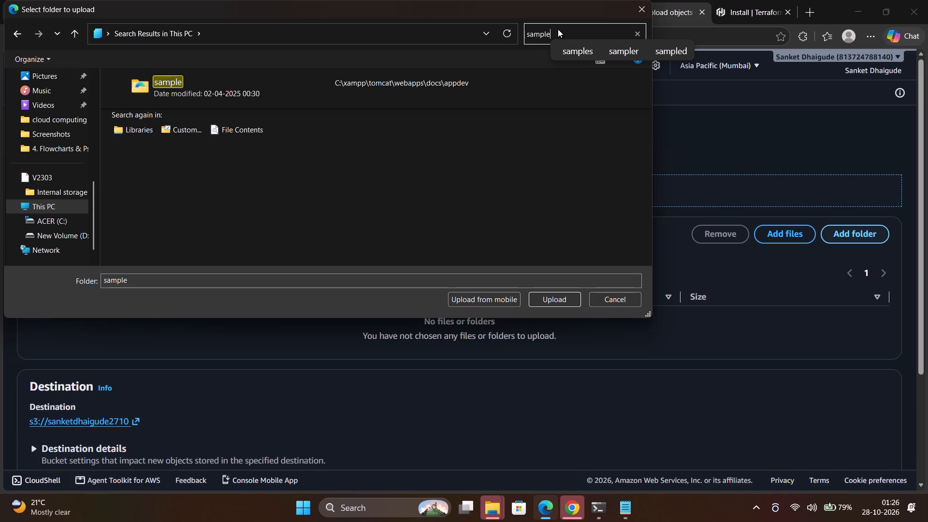
{"action": "key", "text": "shift+underscore"}
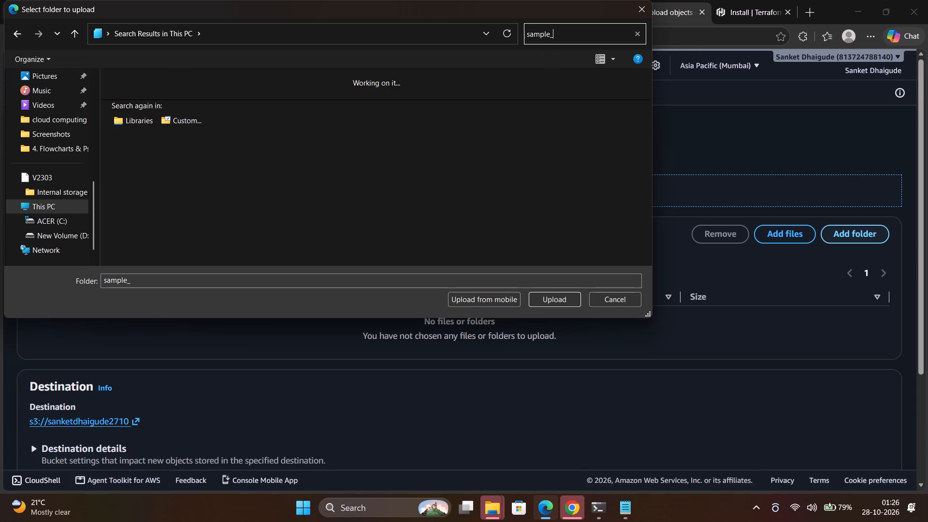
{"action": "type", "text": "sub"}
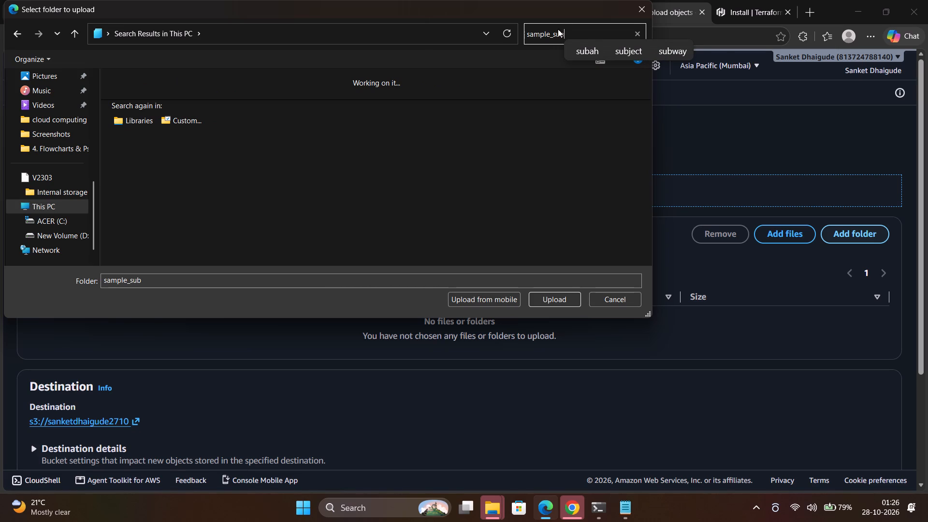
{"action": "type", "text": "mission"}
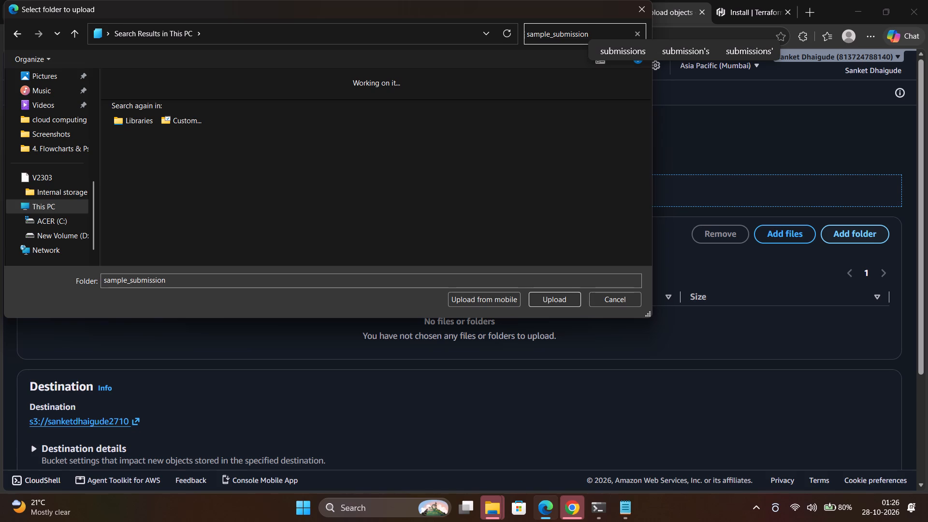
{"action": "type", "text": ".csv"}
{"action": "key", "text": "Return"}
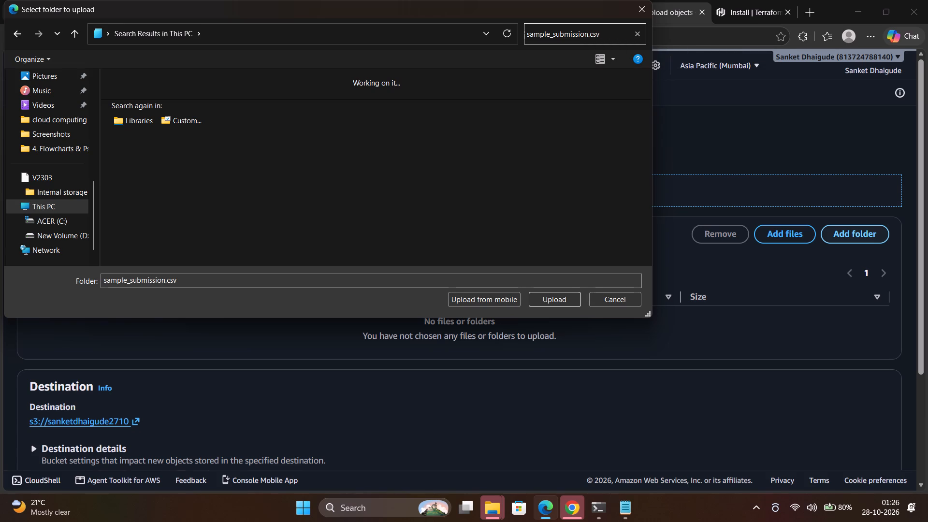
{"action": "key", "text": "Return"}
{"action": "key", "text": "Return"}
{"action": "key", "text": "Return"}
{"action": "key", "text": "Return"}
Copy the search term and search the personal OneDrive for sample_submission.csv.
{"action": "left_click_drag", "start_coordinate": [605, 36], "coordinate": [551, 51]}
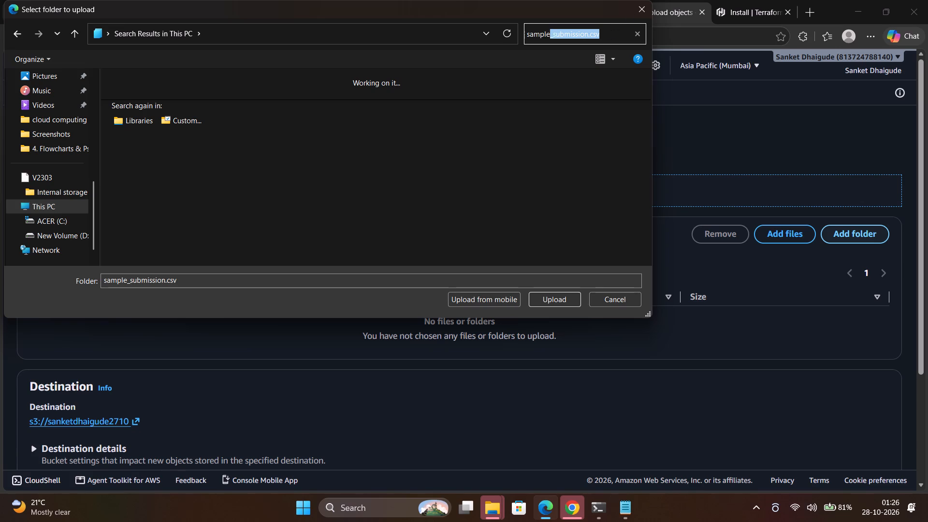
{"action": "left_click_drag", "start_coordinate": [551, 51], "coordinate": [525, 53]}
{"action": "key", "text": "ctrl+c"}
{"action": "scroll", "coordinate": [0, 169], "scroll_direction": "up", "scroll_amount": 1}
{"action": "scroll", "coordinate": [62, 155], "scroll_direction": "up", "scroll_amount": 2}
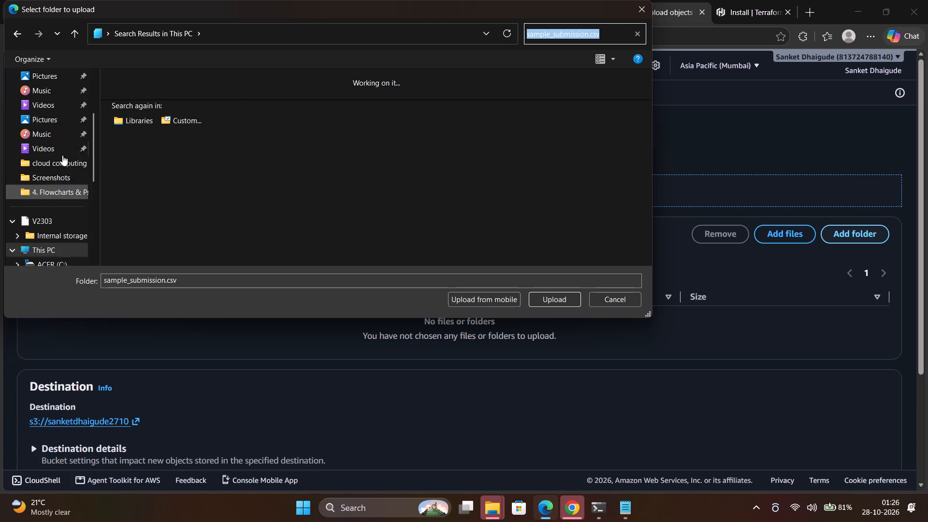
{"action": "scroll", "coordinate": [62, 155], "scroll_direction": "up", "scroll_amount": 3}
{"action": "left_click", "coordinate": [62, 93]}
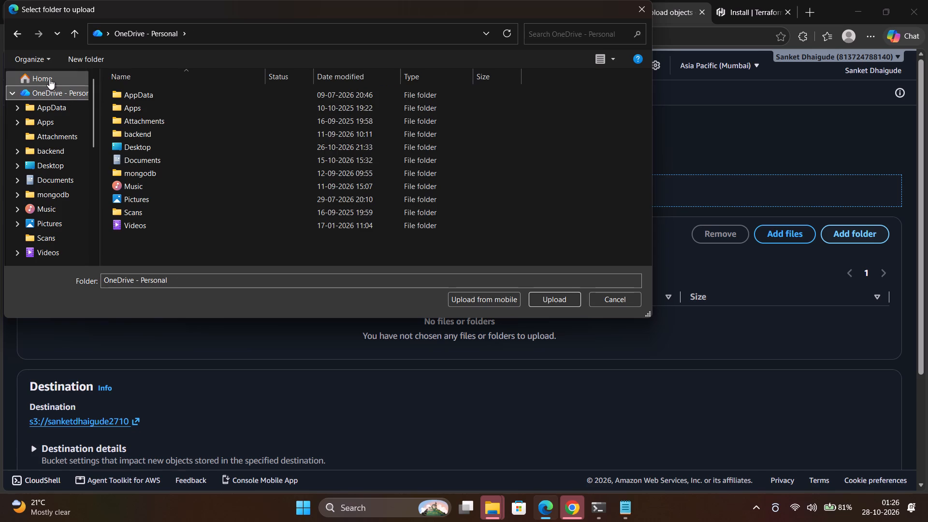
{"action": "left_click", "coordinate": [576, 32]}
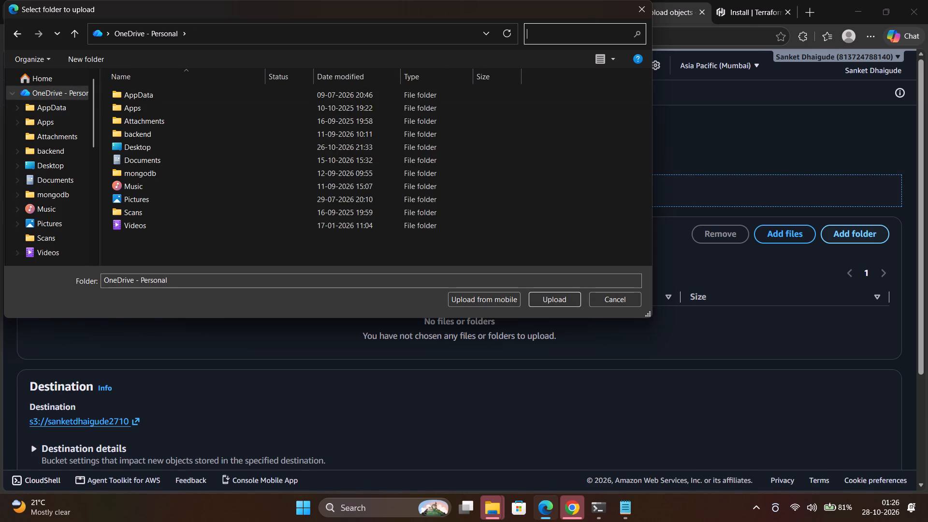
{"action": "key", "text": "ctrl+v"}
{"action": "key", "text": "Return"}
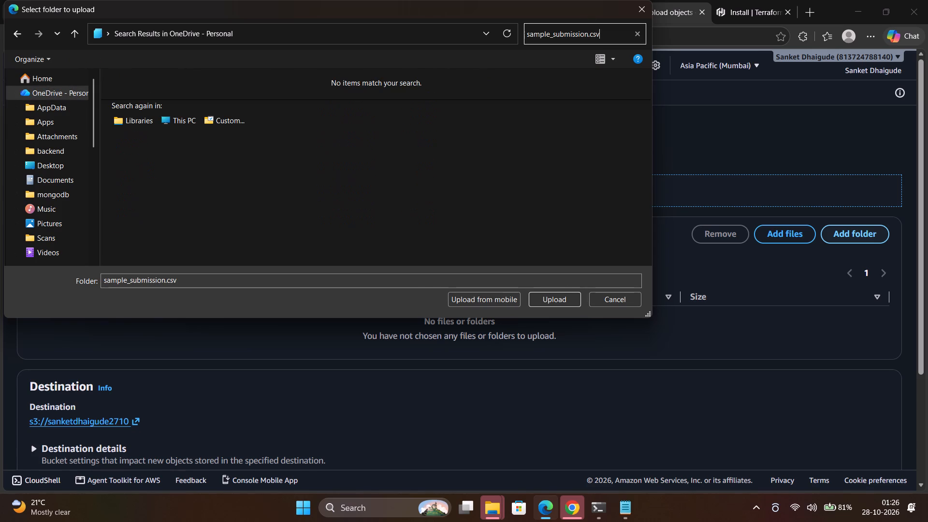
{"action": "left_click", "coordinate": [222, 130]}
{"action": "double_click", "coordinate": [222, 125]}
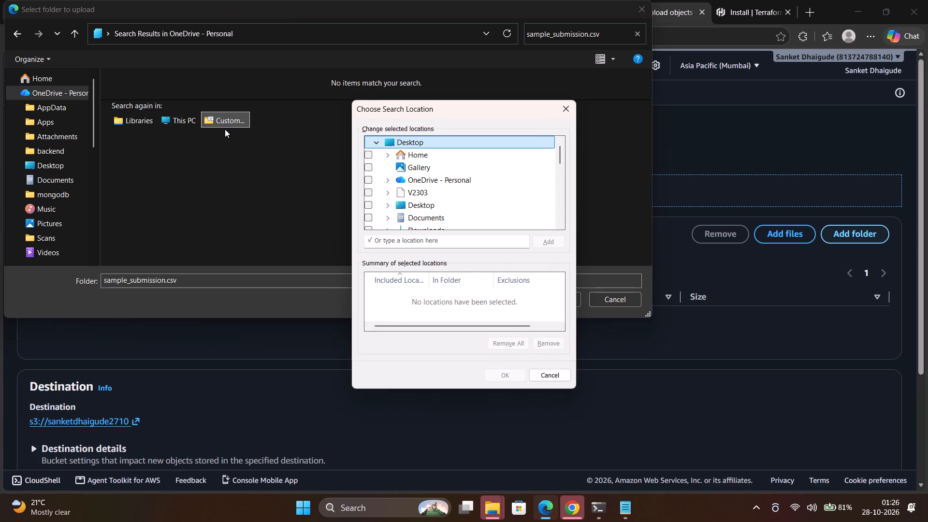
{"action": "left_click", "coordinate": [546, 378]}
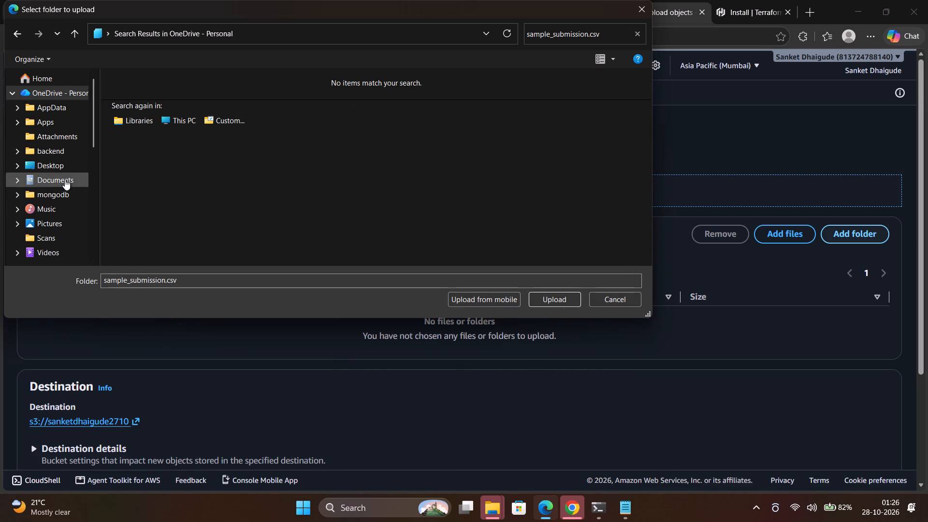
Open the Downloads folder and look through its subfolders for the one to upload.
{"action": "scroll", "coordinate": [66, 191], "scroll_direction": "up", "scroll_amount": 3}
{"action": "scroll", "coordinate": [66, 191], "scroll_direction": "down", "scroll_amount": 1}
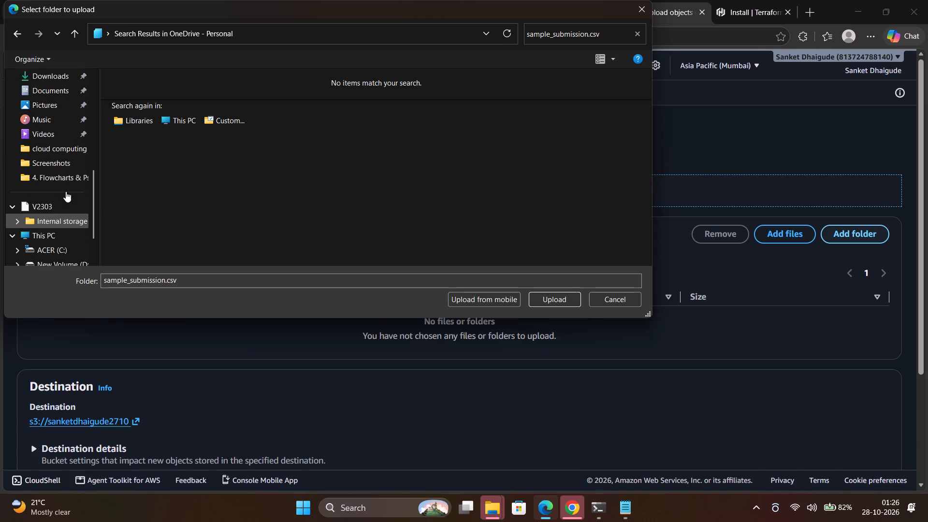
{"action": "scroll", "coordinate": [66, 191], "scroll_direction": "down", "scroll_amount": 1}
{"action": "left_click", "coordinate": [69, 73]}
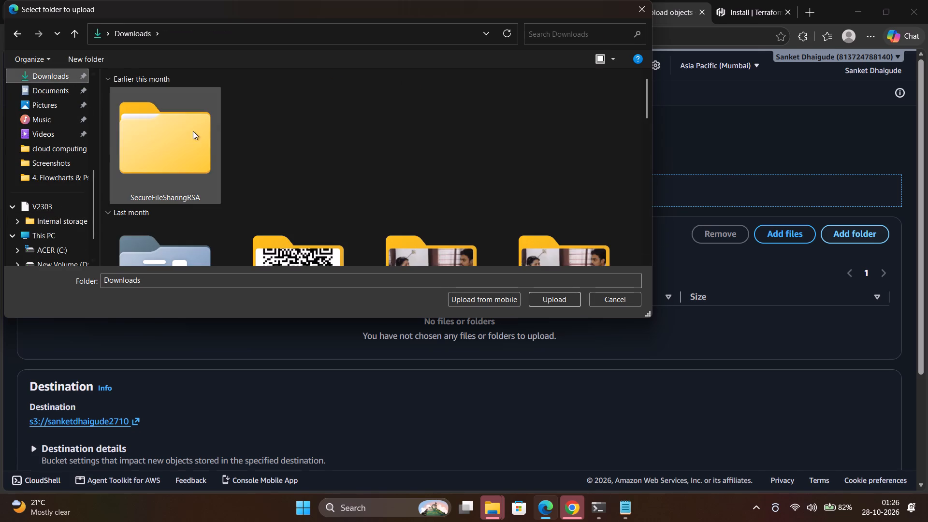
{"action": "scroll", "coordinate": [282, 208], "scroll_direction": "down", "scroll_amount": 2}
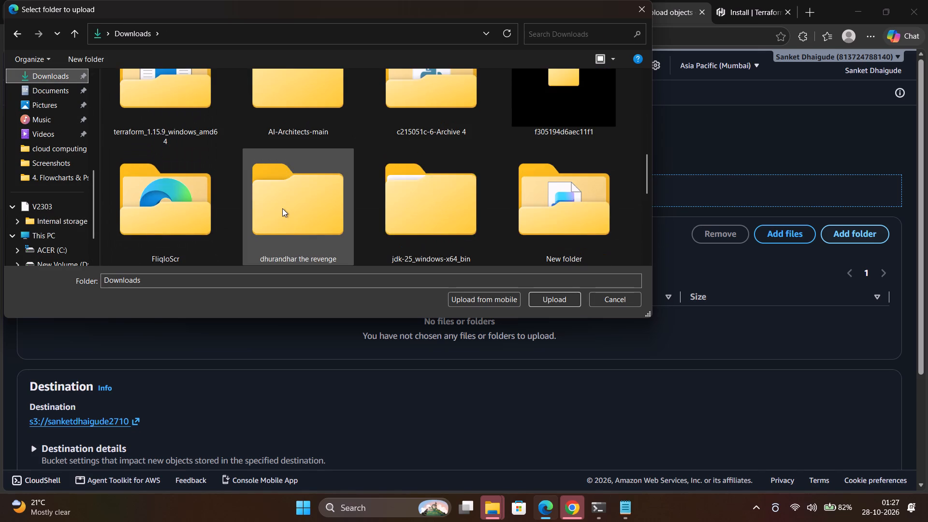
{"action": "scroll", "coordinate": [282, 208], "scroll_direction": "down", "scroll_amount": 1}
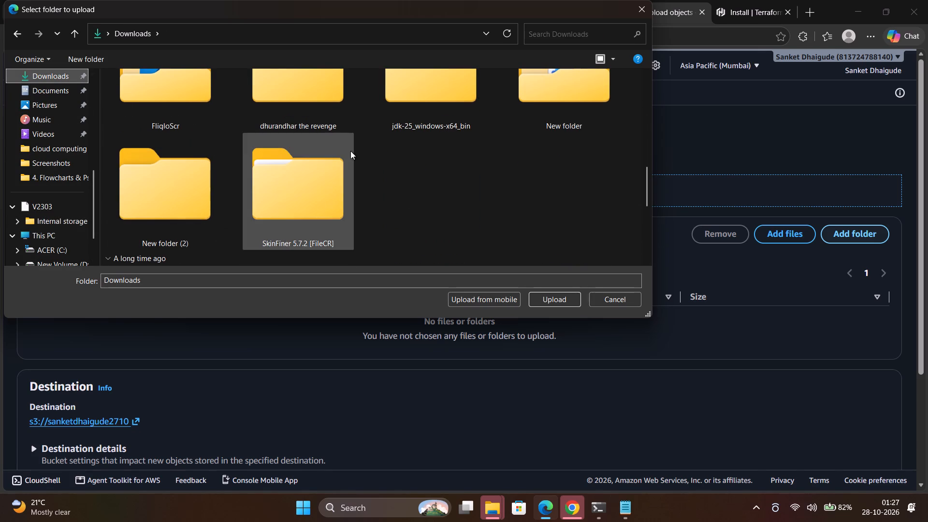
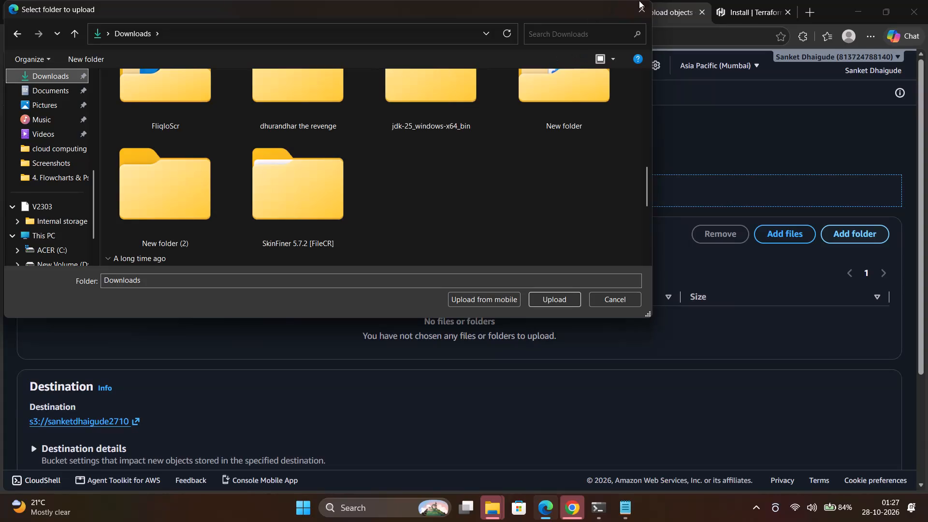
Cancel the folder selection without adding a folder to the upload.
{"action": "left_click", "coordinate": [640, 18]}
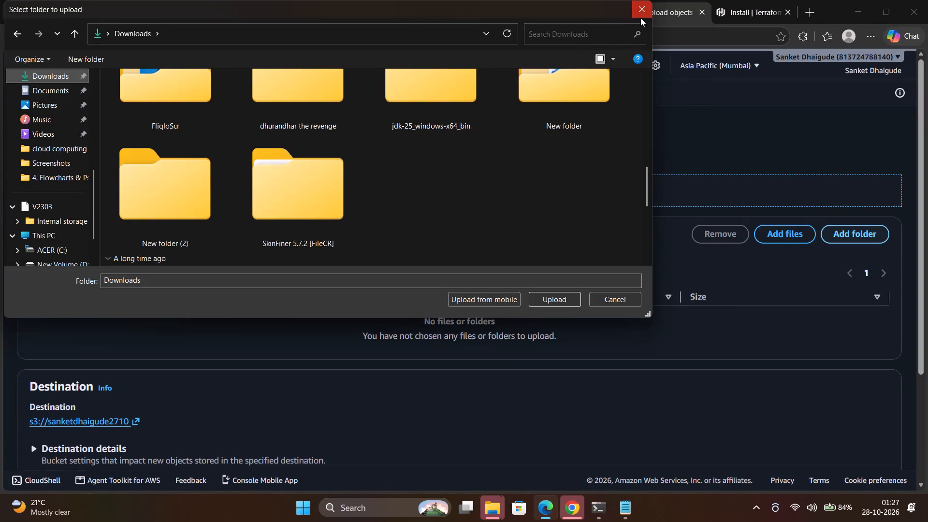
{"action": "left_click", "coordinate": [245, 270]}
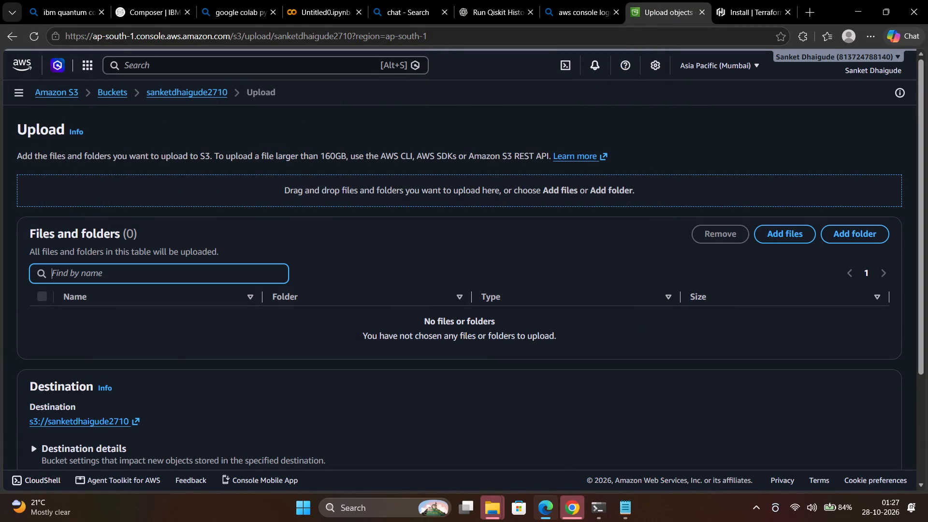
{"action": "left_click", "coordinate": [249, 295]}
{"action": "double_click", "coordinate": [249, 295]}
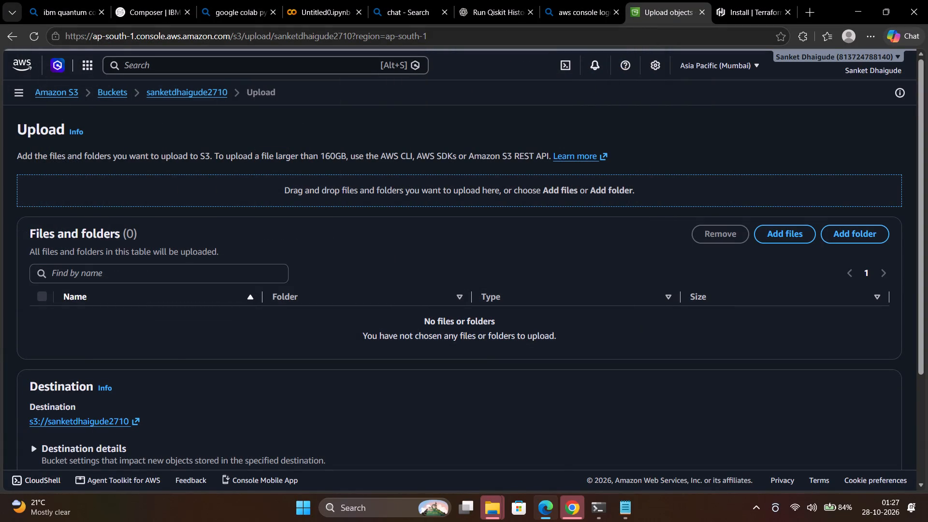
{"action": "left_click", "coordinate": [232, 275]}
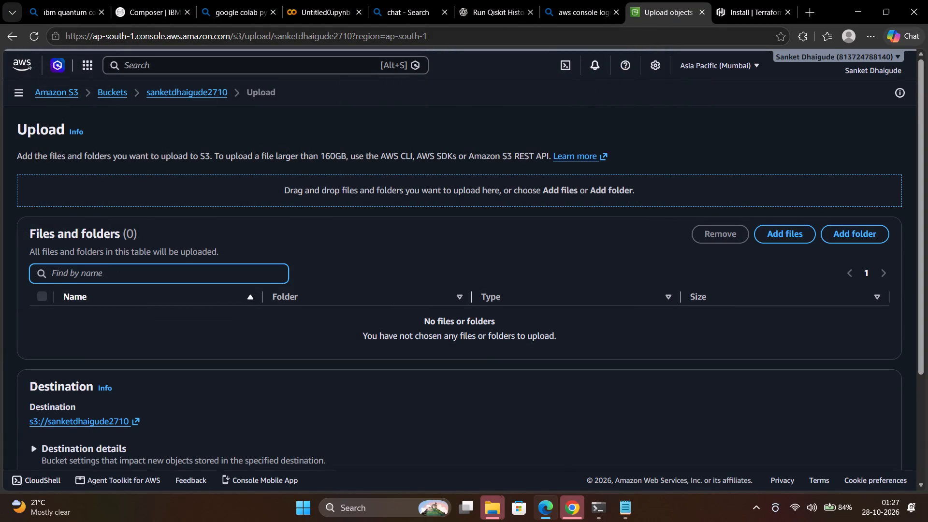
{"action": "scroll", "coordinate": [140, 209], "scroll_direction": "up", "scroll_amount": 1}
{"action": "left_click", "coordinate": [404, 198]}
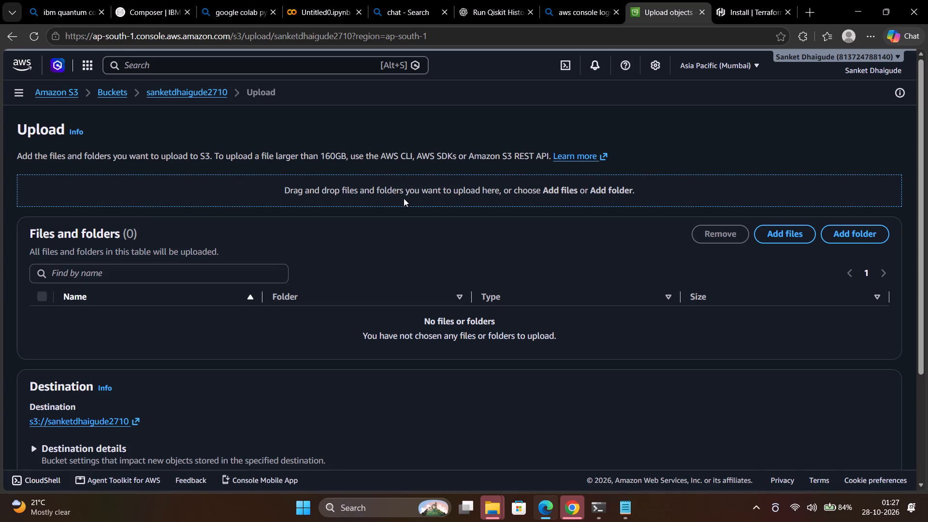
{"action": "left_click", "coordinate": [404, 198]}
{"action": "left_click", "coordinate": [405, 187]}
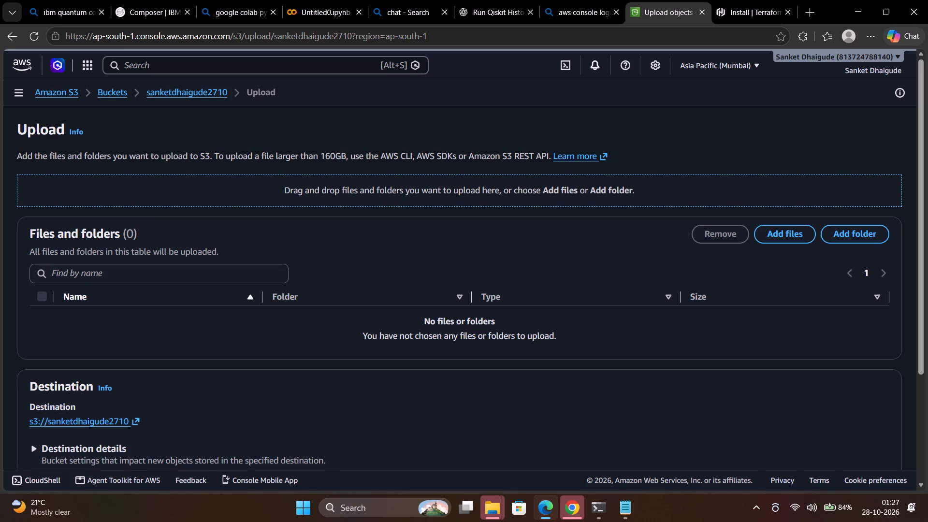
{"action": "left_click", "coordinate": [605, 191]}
Search the web in a new browser tab for "sample_submission.csv file".
{"action": "left_click", "coordinate": [805, 13]}
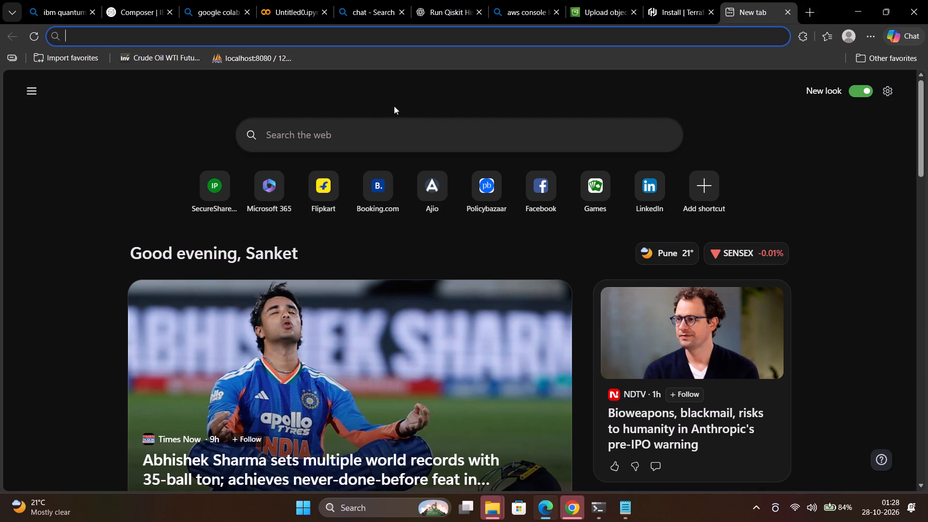
{"action": "type", "text": "sam"}
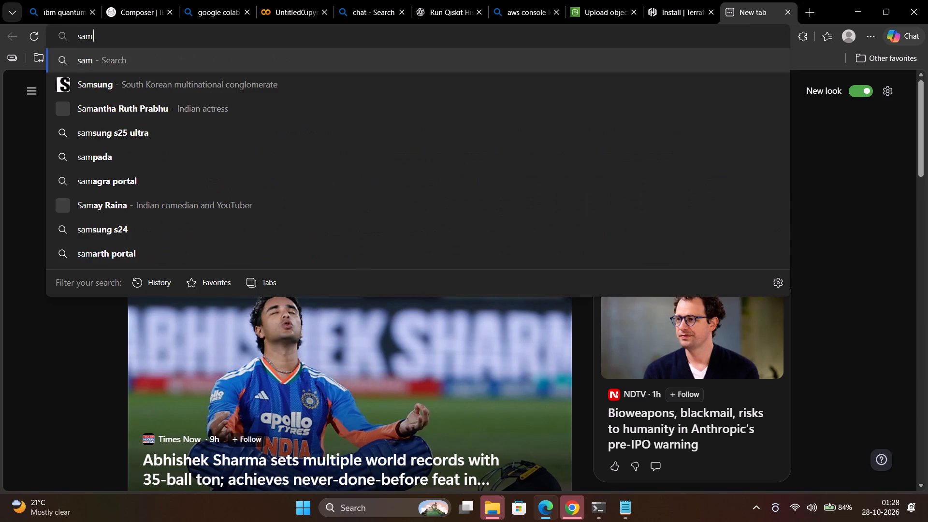
{"action": "key", "text": "BackSpace"}
{"action": "key", "text": "BackSpace"}
{"action": "key", "text": "BackSpace"}
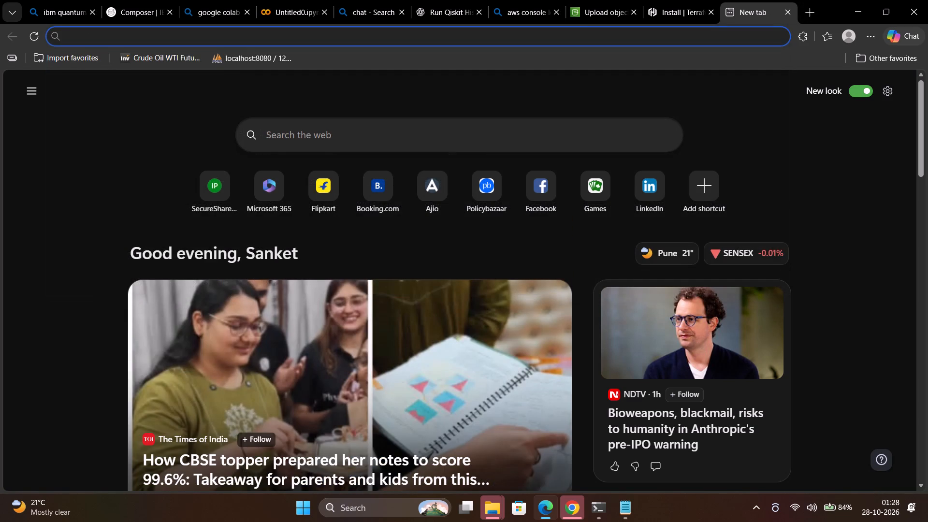
{"action": "key", "text": "ctrl+v"}
{"action": "key", "text": "space"}
{"action": "type", "text": "file"}
{"action": "key", "text": "Return"}
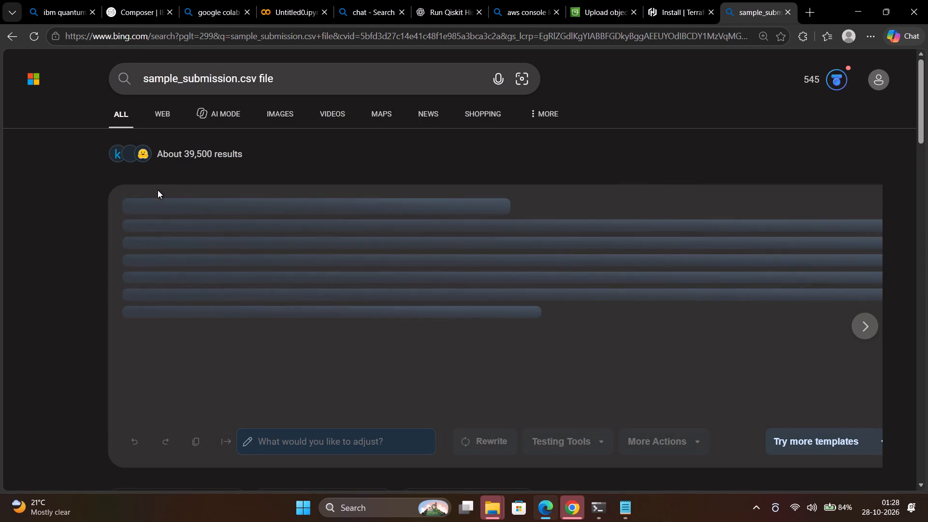
Open the Kaggle sample_submission.csv dataset from the search results and bring up its download options.
{"action": "scroll", "coordinate": [260, 215], "scroll_direction": "down", "scroll_amount": 1}
{"action": "scroll", "coordinate": [318, 215], "scroll_direction": "down", "scroll_amount": 1}
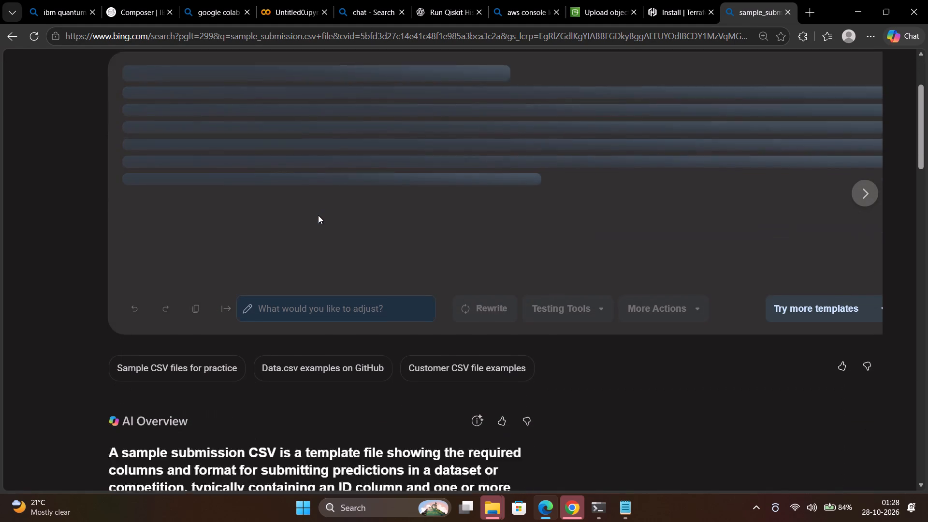
{"action": "scroll", "coordinate": [318, 215], "scroll_direction": "down", "scroll_amount": 4}
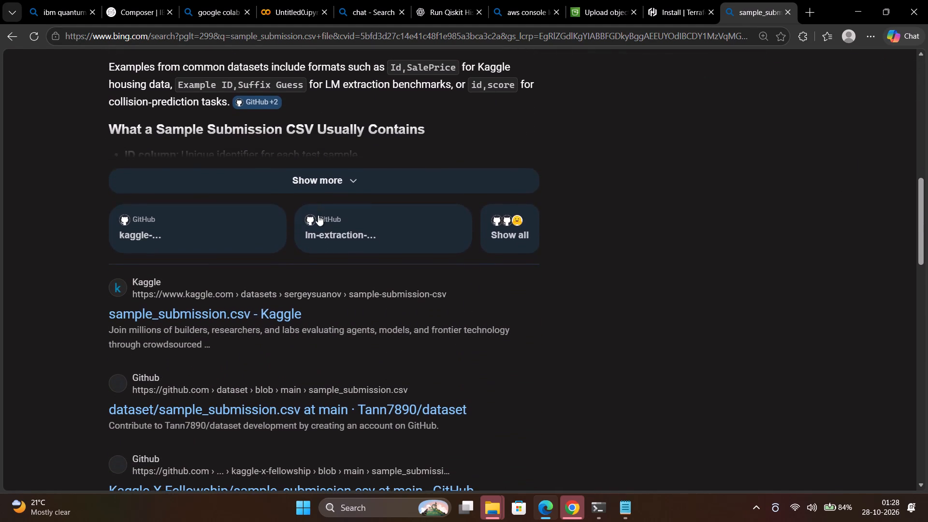
{"action": "left_click", "coordinate": [243, 313]}
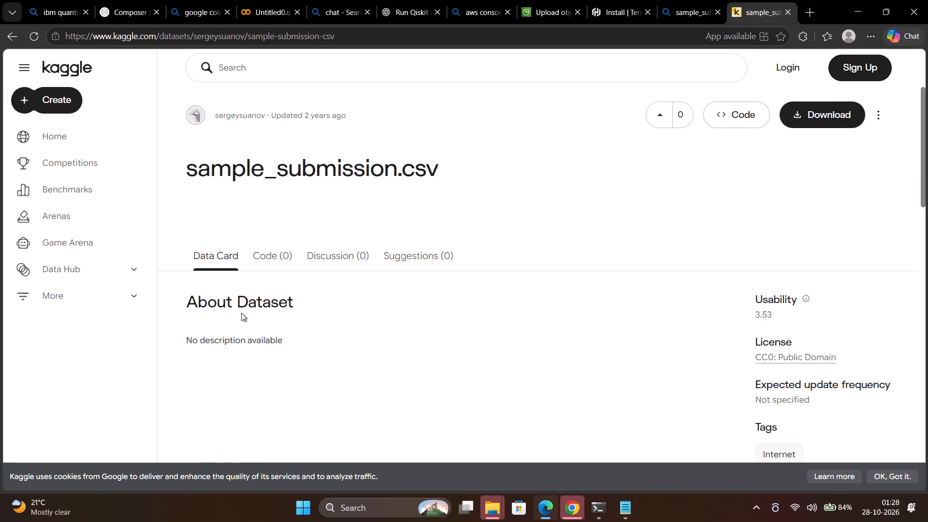
{"action": "left_click", "coordinate": [811, 111]}
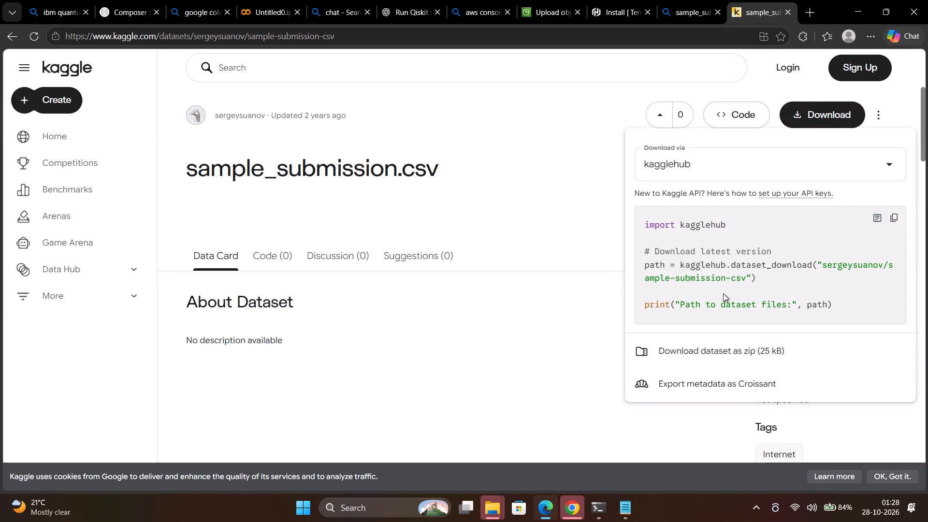
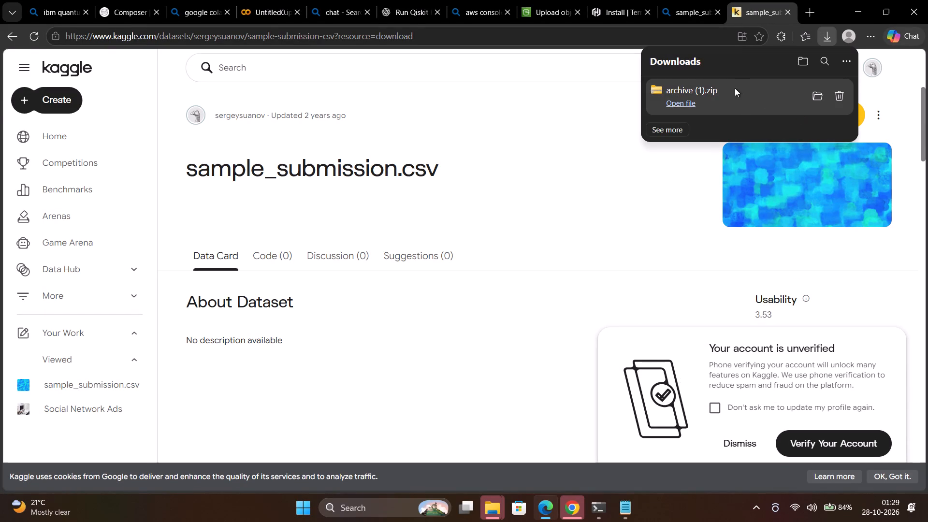
Open the downloaded archive (1).zip and extract all its files to the archive (1) folder in Downloads.
{"action": "double_click", "coordinate": [695, 101]}
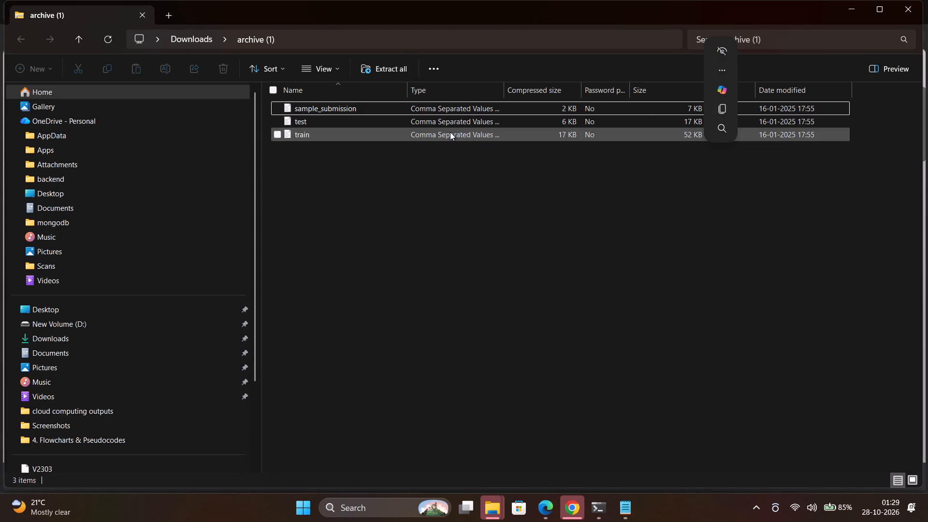
{"action": "double_click", "coordinate": [398, 66]}
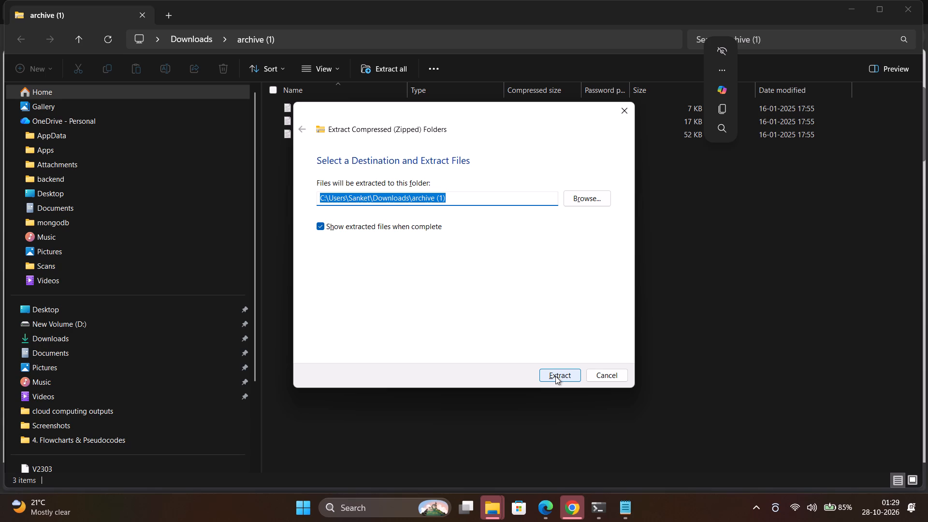
{"action": "left_click", "coordinate": [555, 376]}
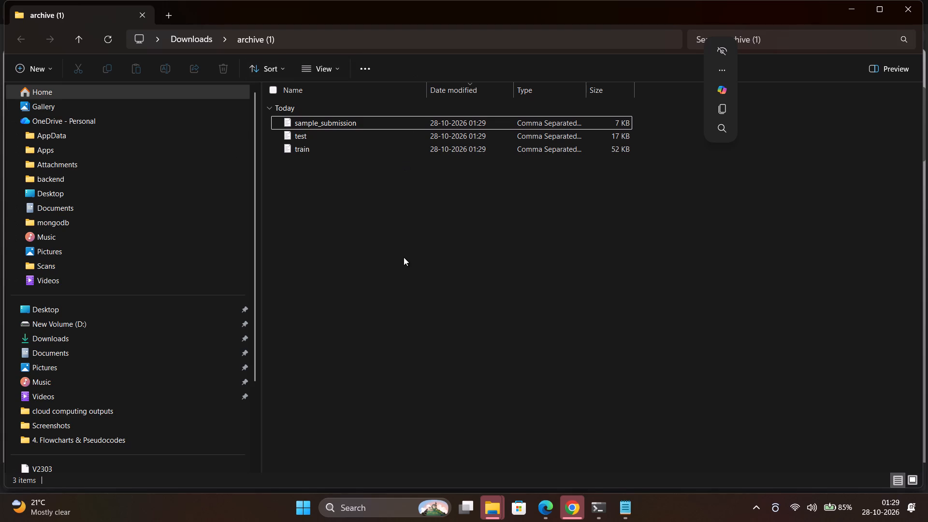
Return to the S3 upload page in Edge and add the archive (1) folder from Downloads to the upload.
{"action": "left_click", "coordinate": [545, 515]}
{"action": "left_click", "coordinate": [615, 10]}
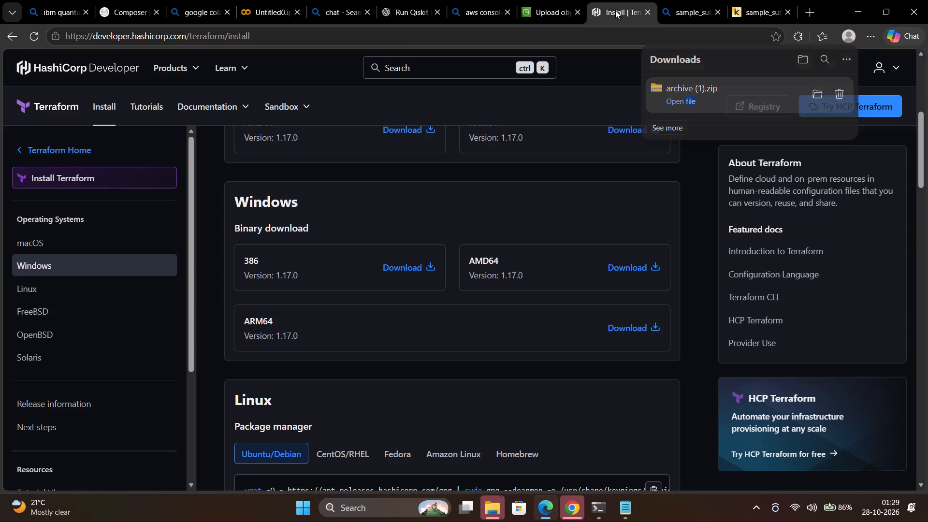
{"action": "left_click", "coordinate": [682, 11]}
{"action": "left_click", "coordinate": [738, 14]}
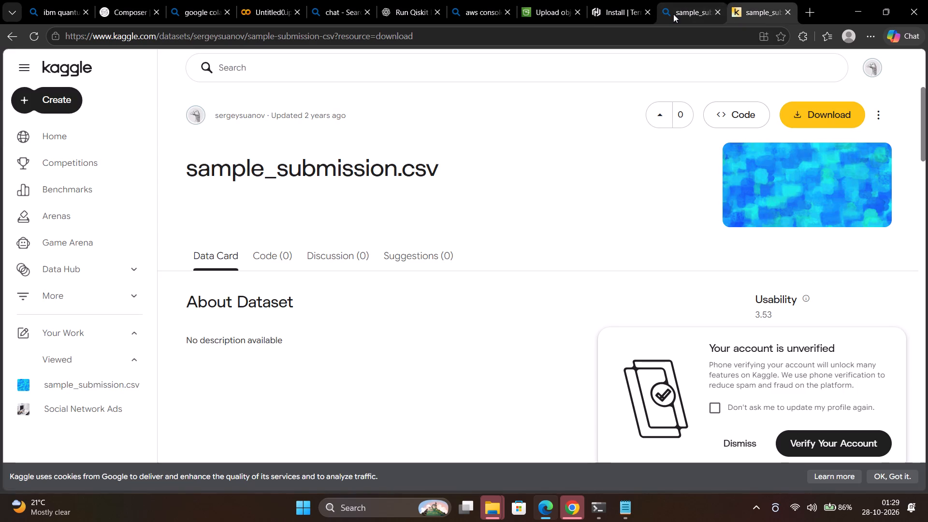
{"action": "left_click", "coordinate": [542, 11]}
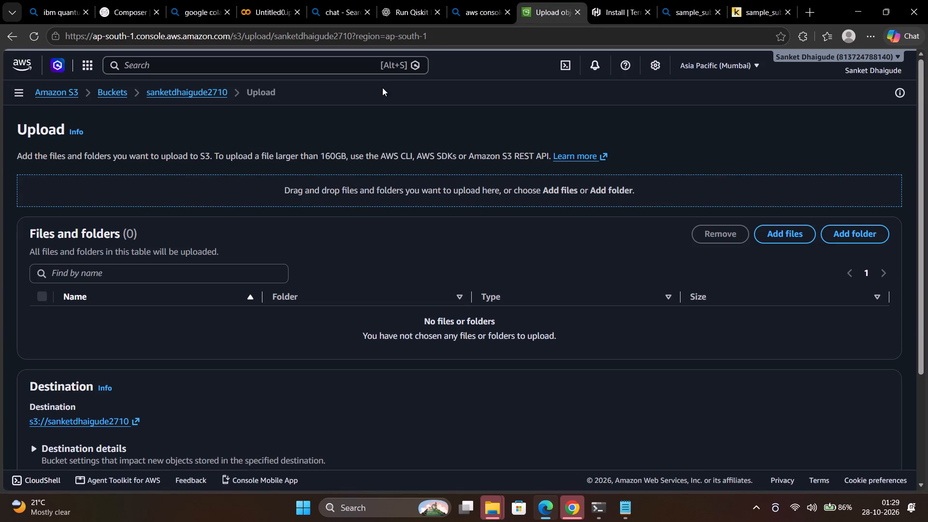
{"action": "left_click", "coordinate": [831, 236]}
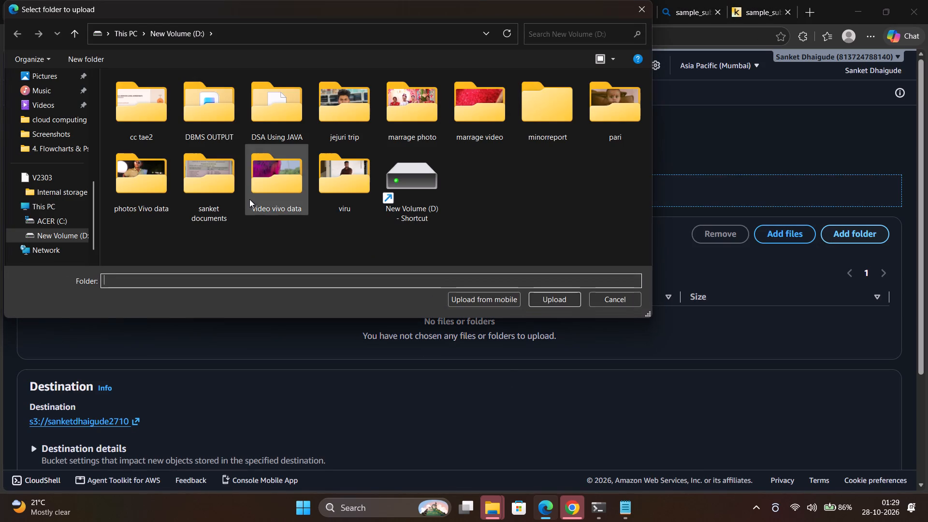
{"action": "scroll", "coordinate": [72, 106], "scroll_direction": "up", "scroll_amount": 5}
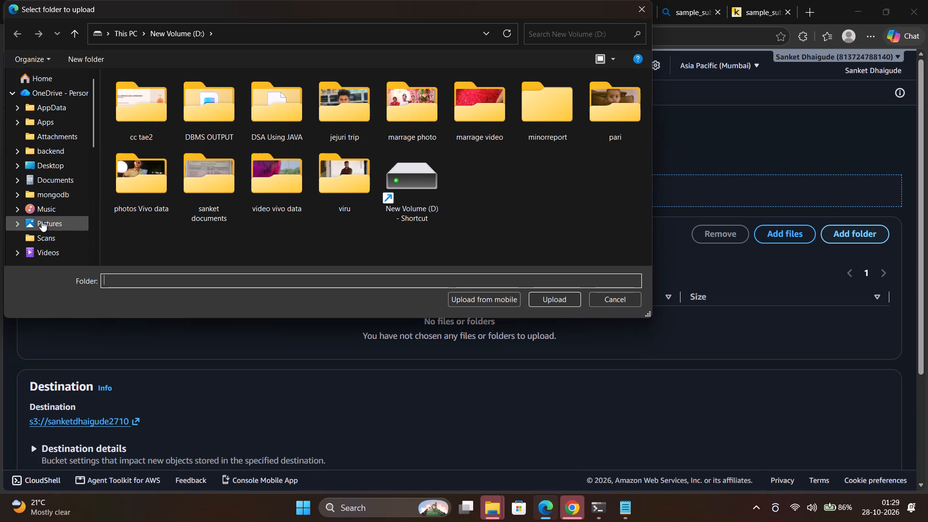
{"action": "scroll", "coordinate": [42, 221], "scroll_direction": "down", "scroll_amount": 1}
{"action": "left_click", "coordinate": [40, 176]}
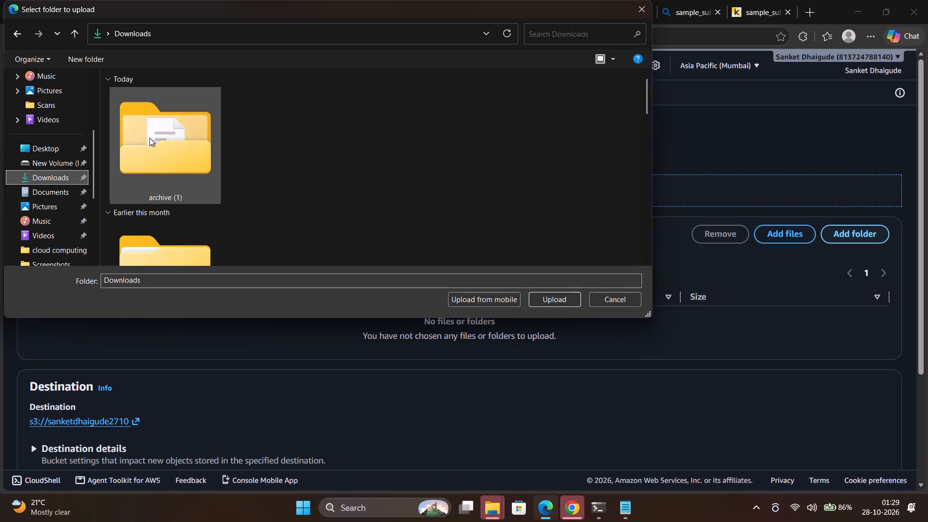
{"action": "double_click", "coordinate": [189, 163]}
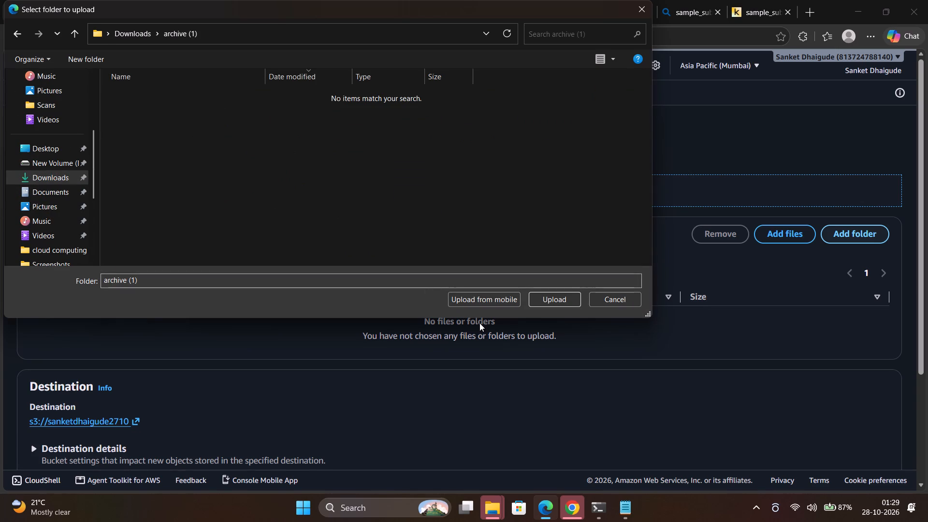
{"action": "left_click", "coordinate": [543, 299]}
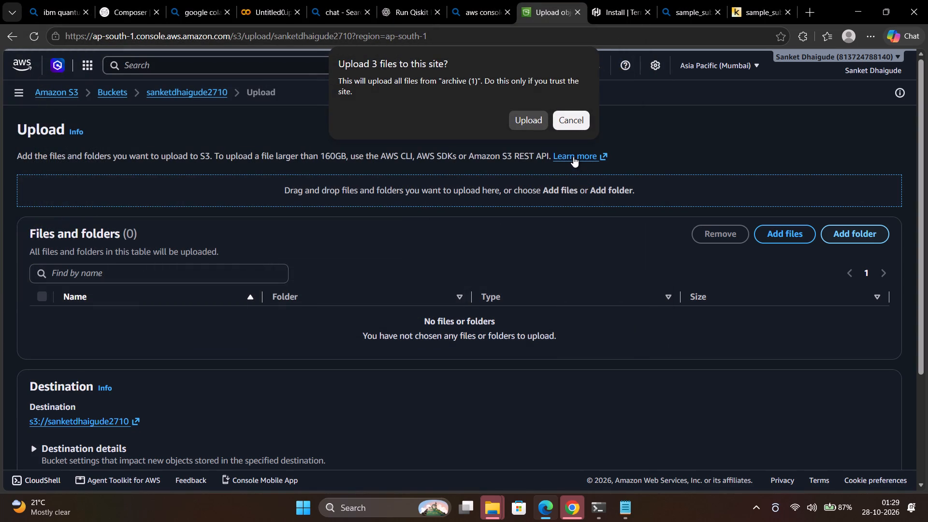
{"action": "left_click", "coordinate": [529, 116]}
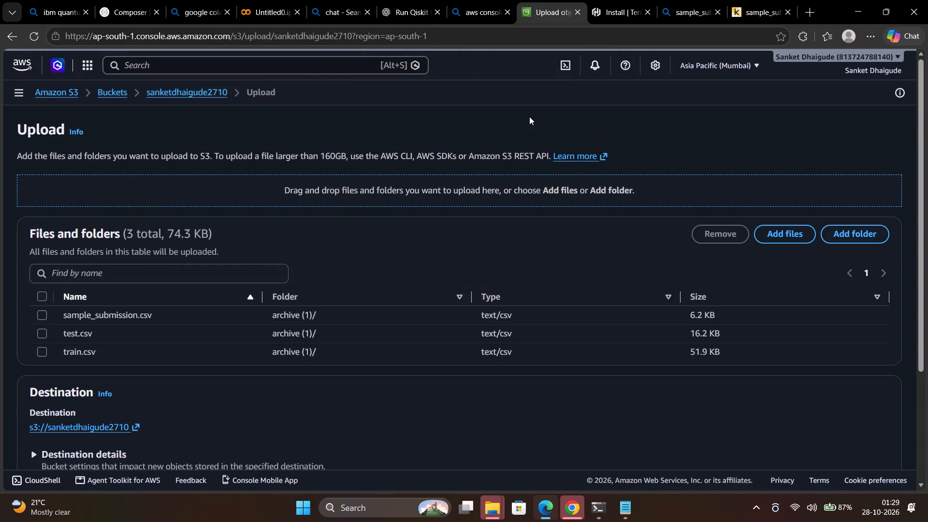
Select sample_submission.csv, test.csv and train.csv in the file list and upload them to the S3 bucket.
{"action": "left_click", "coordinate": [40, 313]}
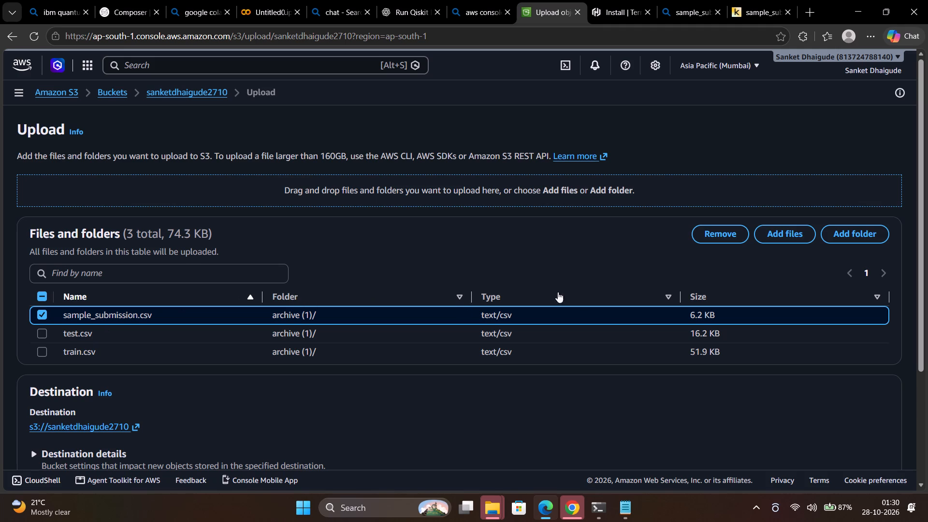
{"action": "scroll", "coordinate": [494, 306], "scroll_direction": "down", "scroll_amount": 4}
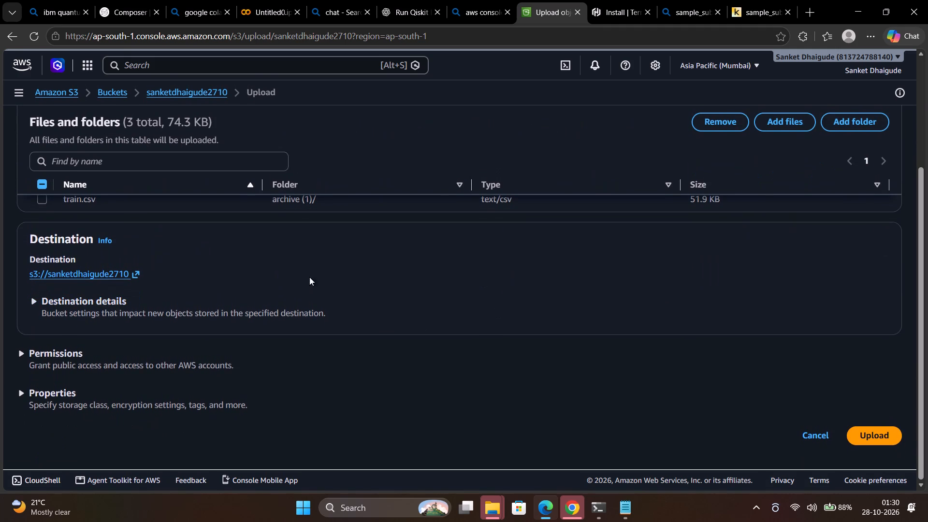
{"action": "scroll", "coordinate": [266, 242], "scroll_direction": "up", "scroll_amount": 2}
{"action": "left_click", "coordinate": [39, 280]}
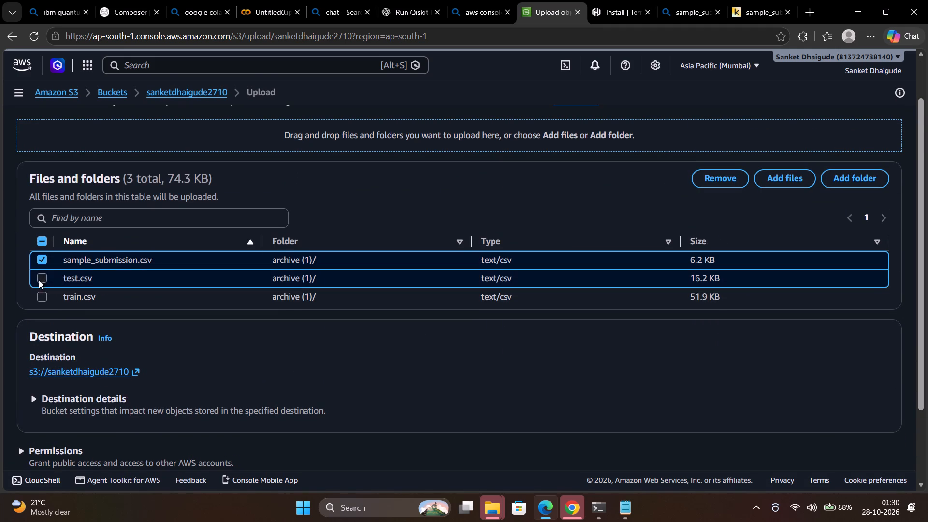
{"action": "left_click", "coordinate": [36, 296]}
{"action": "scroll", "coordinate": [255, 336], "scroll_direction": "down", "scroll_amount": 2}
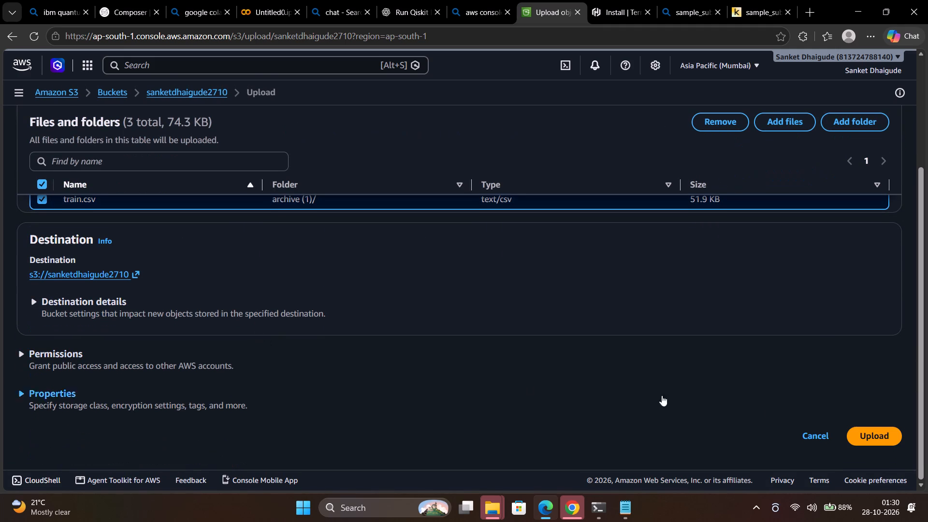
{"action": "left_click", "coordinate": [873, 440]}
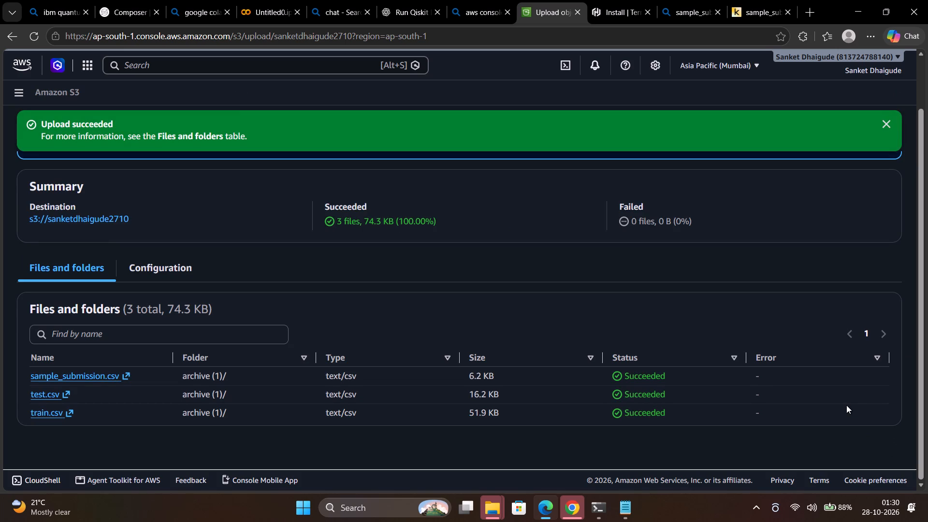
Search the AWS console for "table bu" and open the Table buckets feature of S3.
{"action": "scroll", "coordinate": [846, 405], "scroll_direction": "up", "scroll_amount": 1}
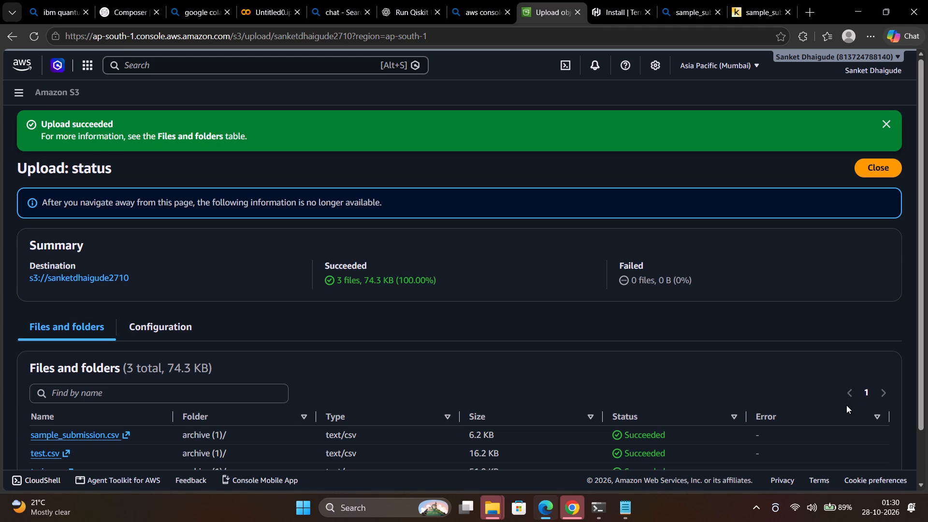
{"action": "left_click", "coordinate": [145, 65]}
{"action": "type", "text": "tabl"}
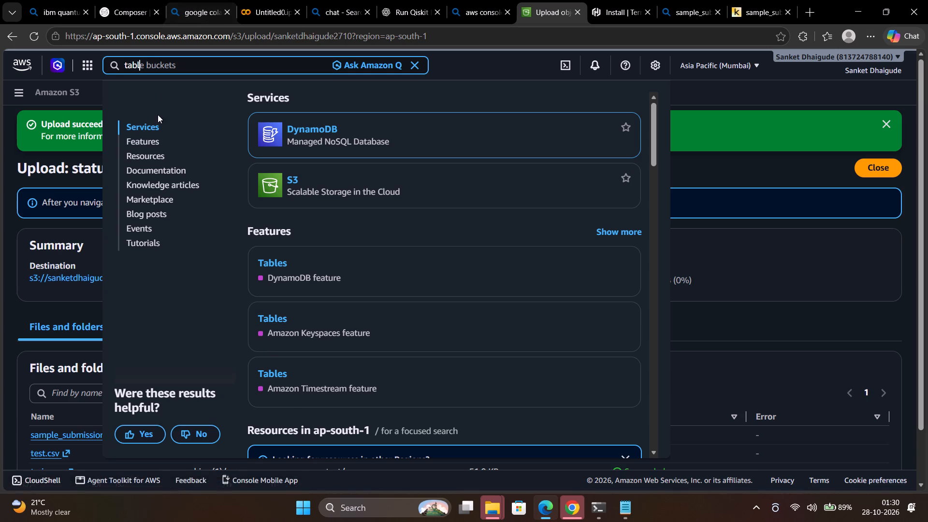
{"action": "left_click", "coordinate": [19, 89]}
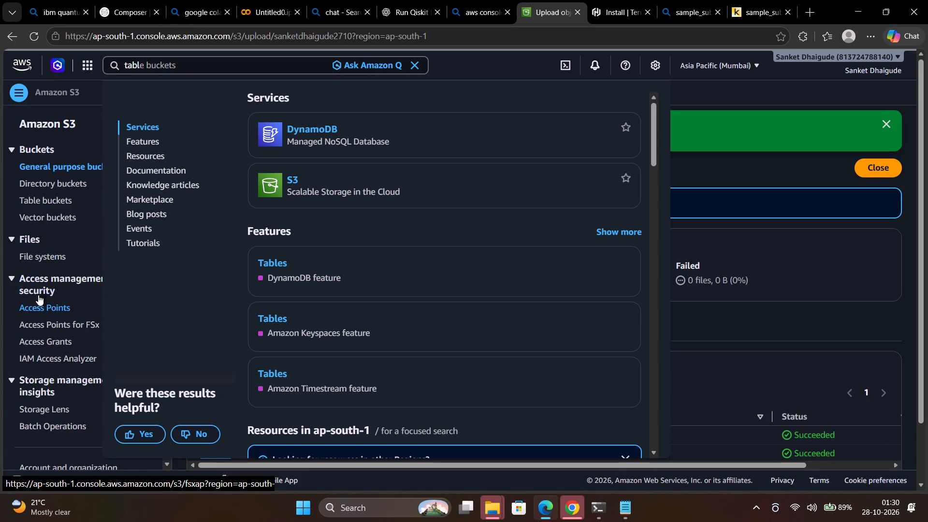
{"action": "scroll", "coordinate": [30, 390], "scroll_direction": "down", "scroll_amount": 2}
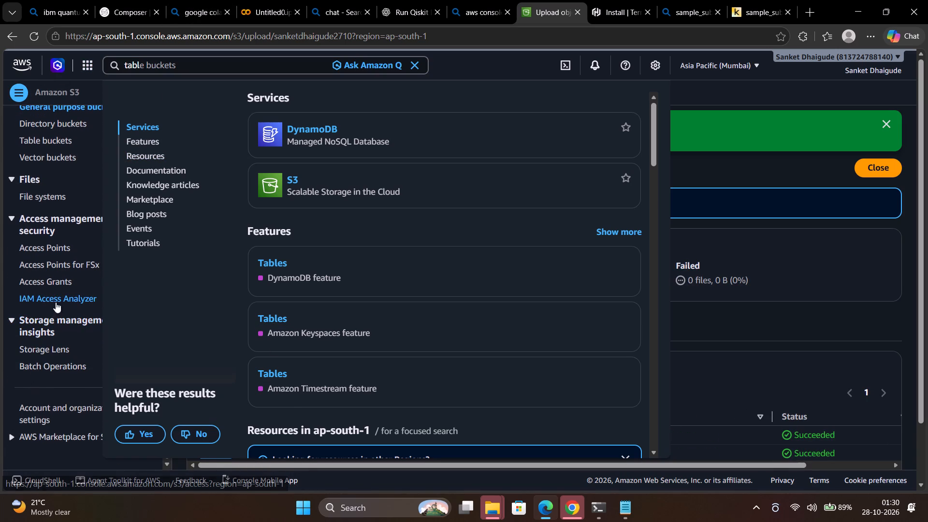
{"action": "left_click", "coordinate": [181, 67]}
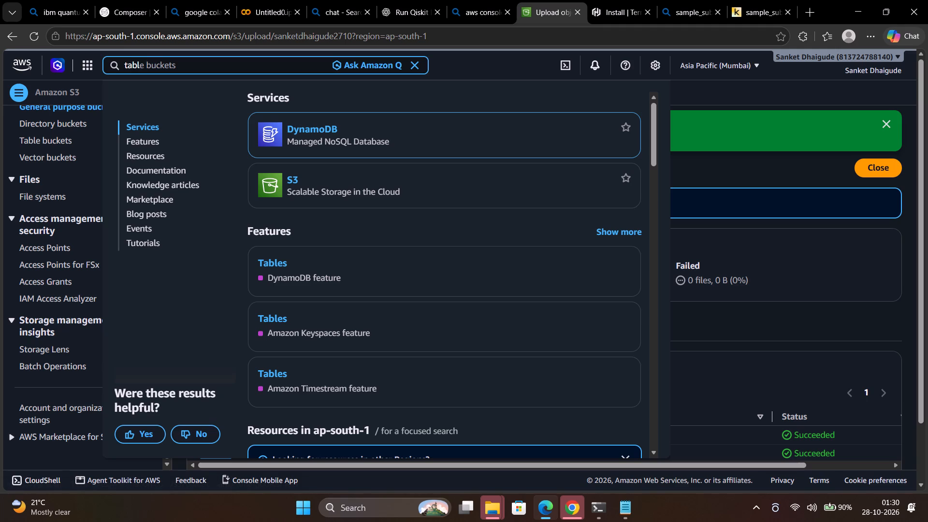
{"action": "type", "text": "le"}
{"action": "key", "text": "space"}
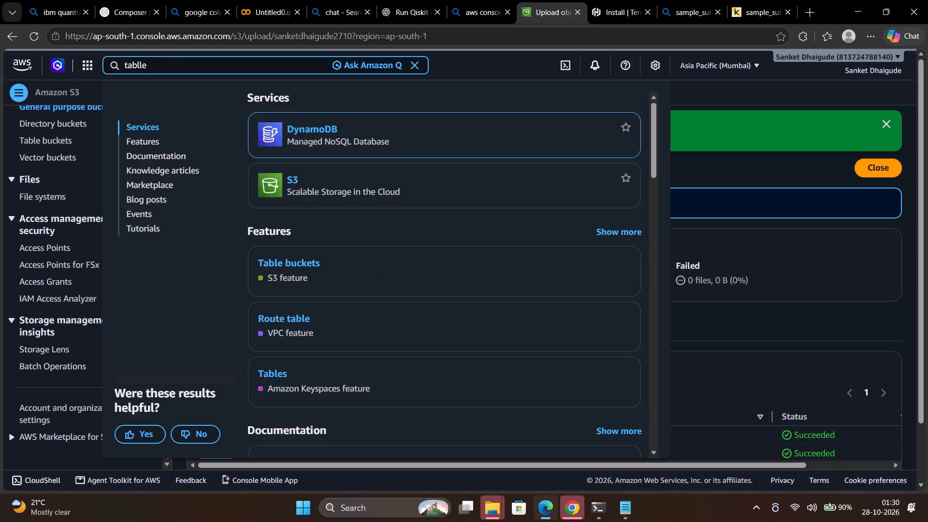
{"action": "key", "text": "BackSpace"}
{"action": "key", "text": "BackSpace"}
{"action": "key", "text": "BackSpace"}
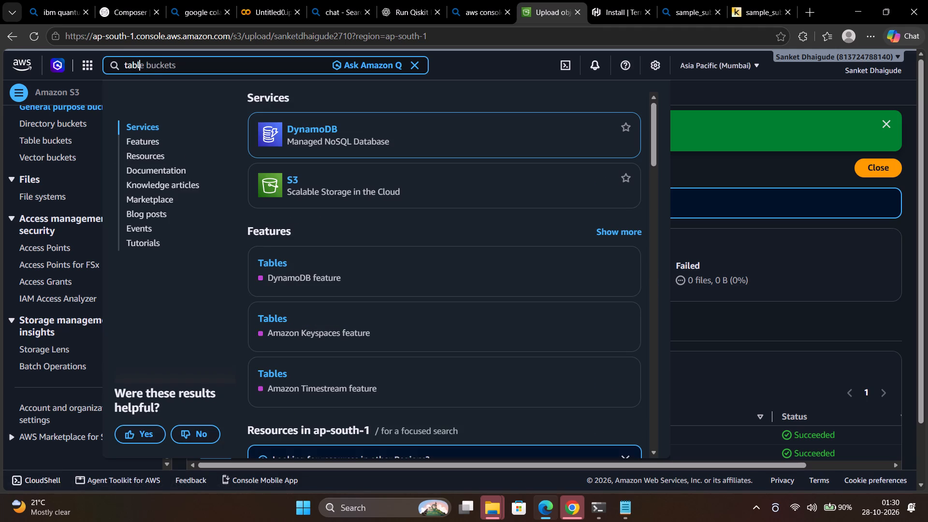
{"action": "key", "text": "e"}
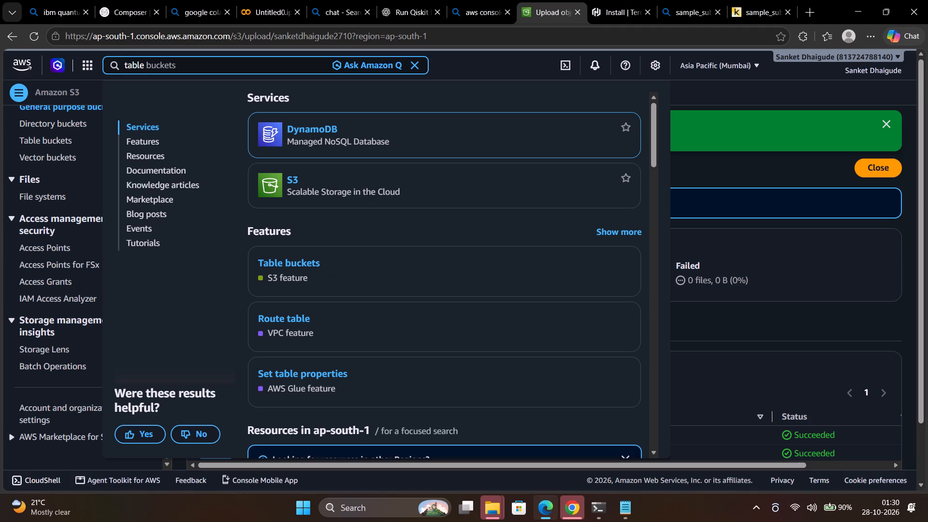
{"action": "key", "text": "space"}
{"action": "key", "text": "b"}
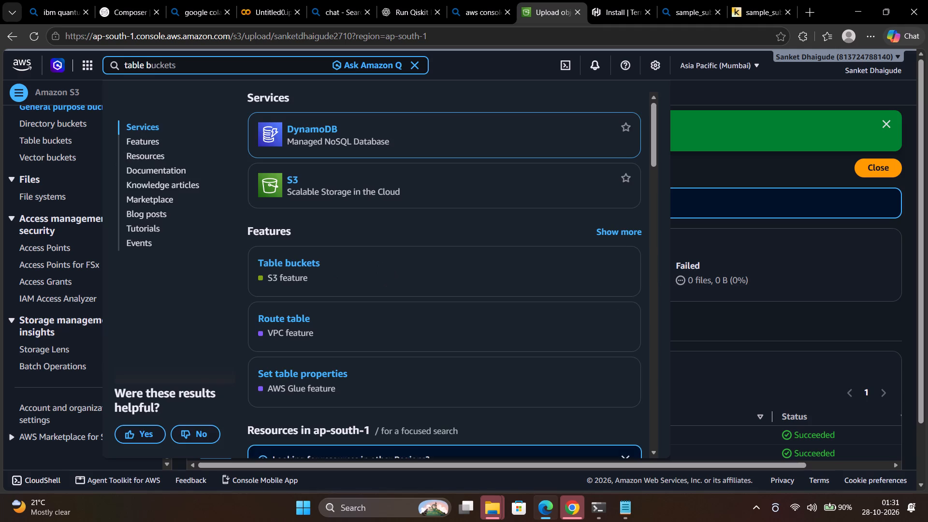
{"action": "key", "text": "u"}
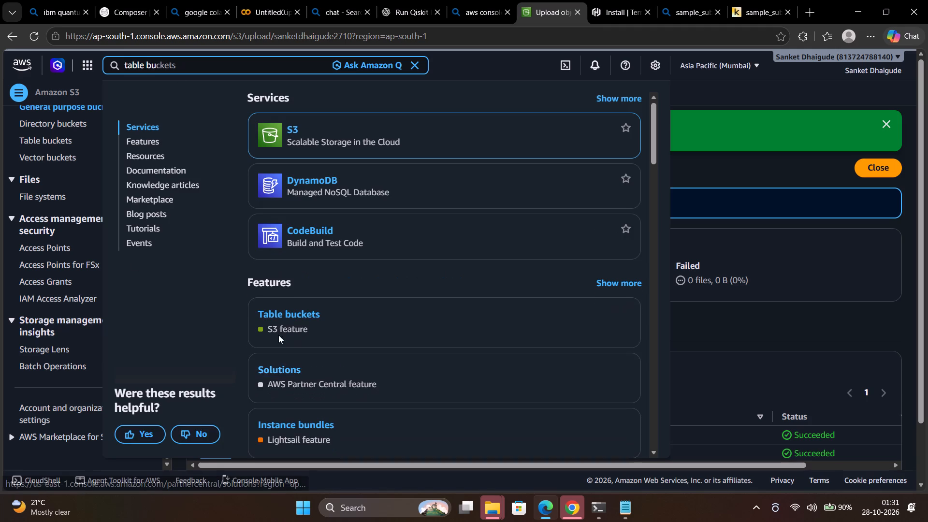
{"action": "left_click", "coordinate": [287, 315]}
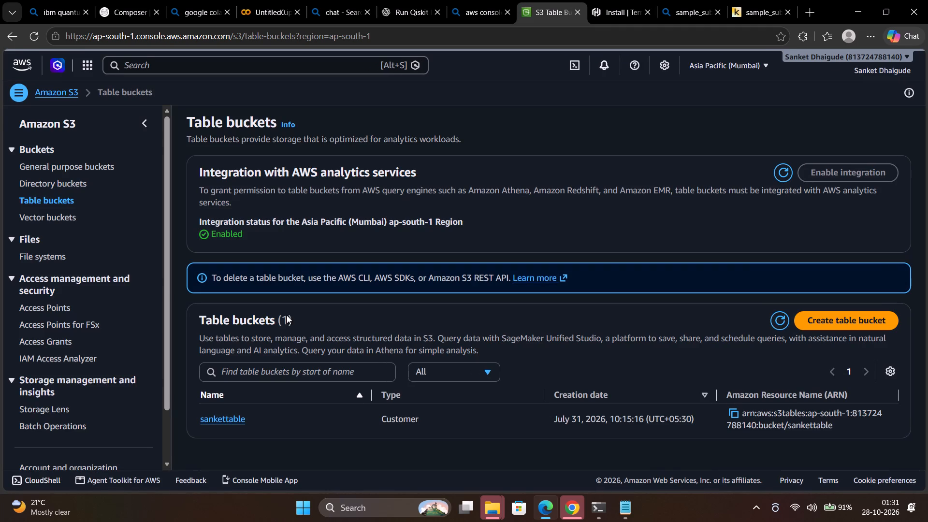
Try to create a new table bucket named "my s3 bucket" with the default storage class and encryption settings.
{"action": "left_click", "coordinate": [816, 317]}
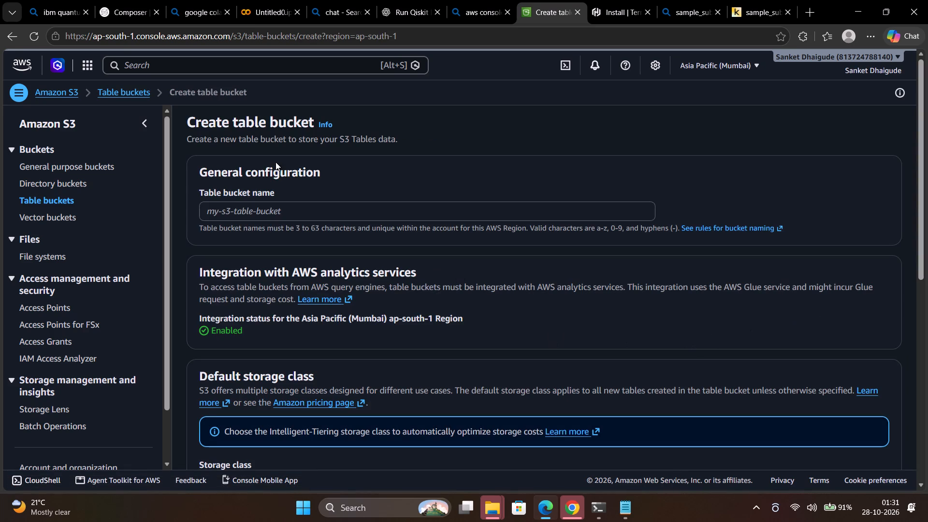
{"action": "scroll", "coordinate": [261, 218], "scroll_direction": "down", "scroll_amount": 3}
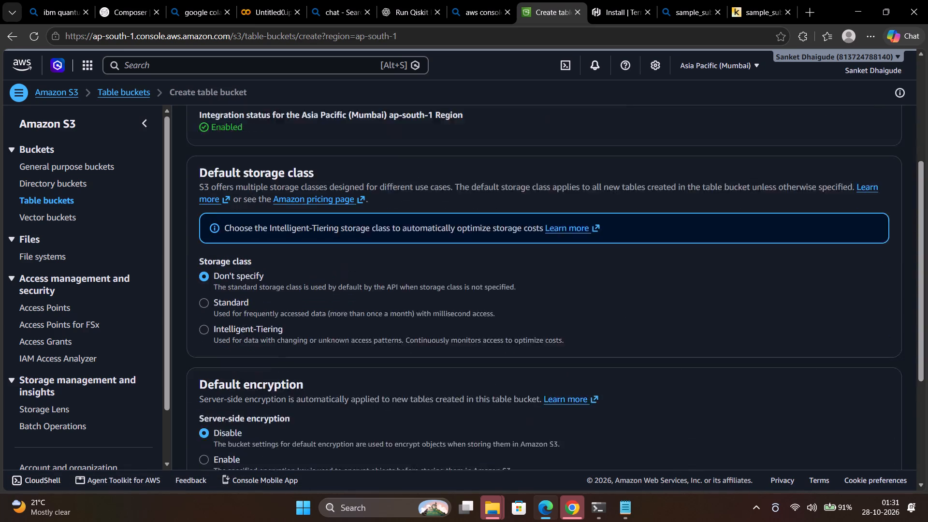
{"action": "scroll", "coordinate": [261, 218], "scroll_direction": "down", "scroll_amount": 2}
{"action": "scroll", "coordinate": [261, 218], "scroll_direction": "up", "scroll_amount": 4}
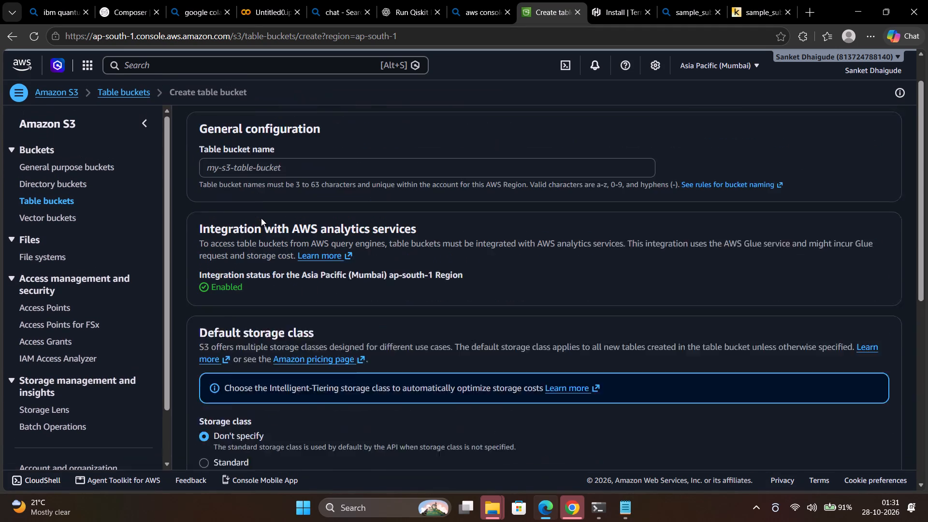
{"action": "left_click", "coordinate": [244, 213]}
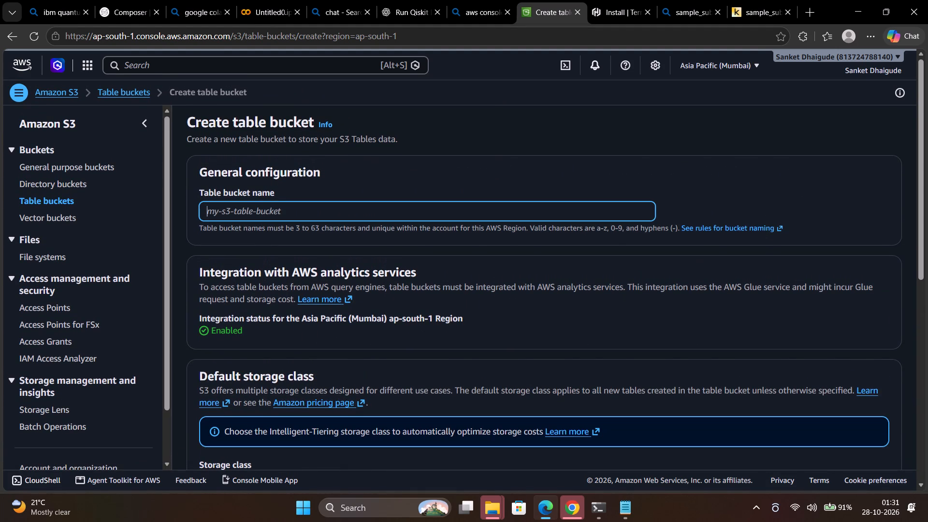
{"action": "left_click", "coordinate": [246, 213]}
{"action": "type", "text": "my s"}
{"action": "type", "text": "3 b"}
{"action": "type", "text": "ucket"}
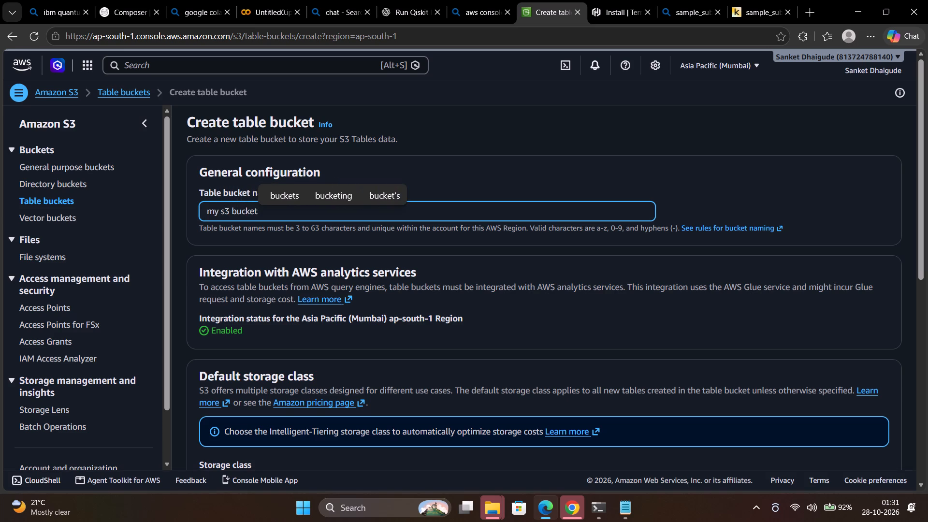
{"action": "scroll", "coordinate": [246, 213], "scroll_direction": "right", "scroll_amount": 4}
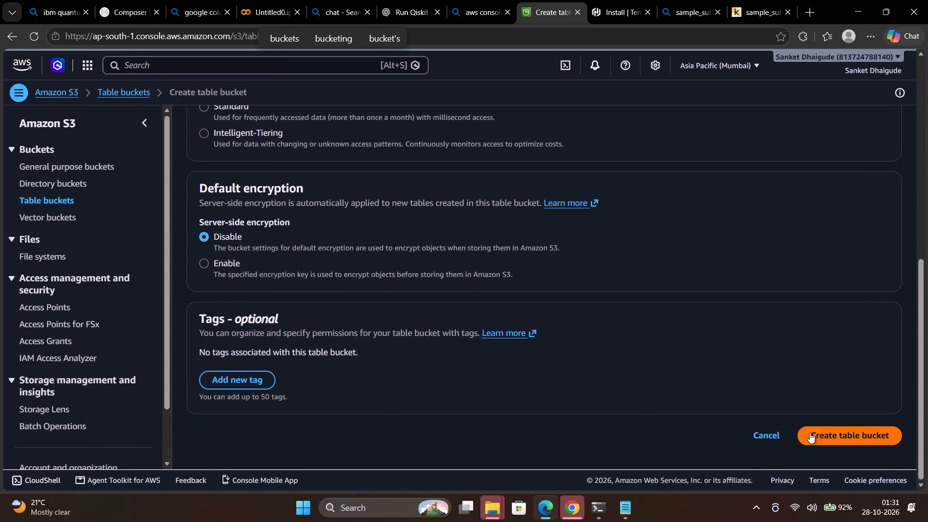
{"action": "left_click", "coordinate": [814, 436]}
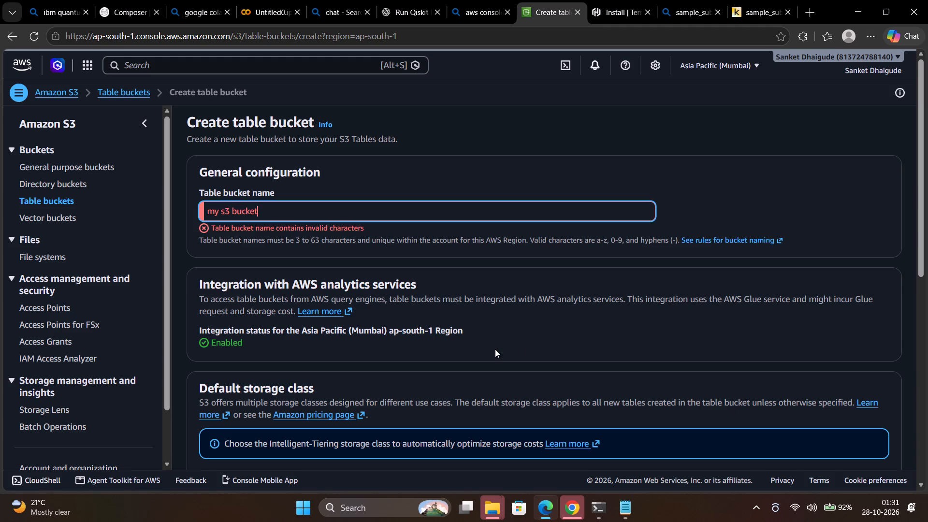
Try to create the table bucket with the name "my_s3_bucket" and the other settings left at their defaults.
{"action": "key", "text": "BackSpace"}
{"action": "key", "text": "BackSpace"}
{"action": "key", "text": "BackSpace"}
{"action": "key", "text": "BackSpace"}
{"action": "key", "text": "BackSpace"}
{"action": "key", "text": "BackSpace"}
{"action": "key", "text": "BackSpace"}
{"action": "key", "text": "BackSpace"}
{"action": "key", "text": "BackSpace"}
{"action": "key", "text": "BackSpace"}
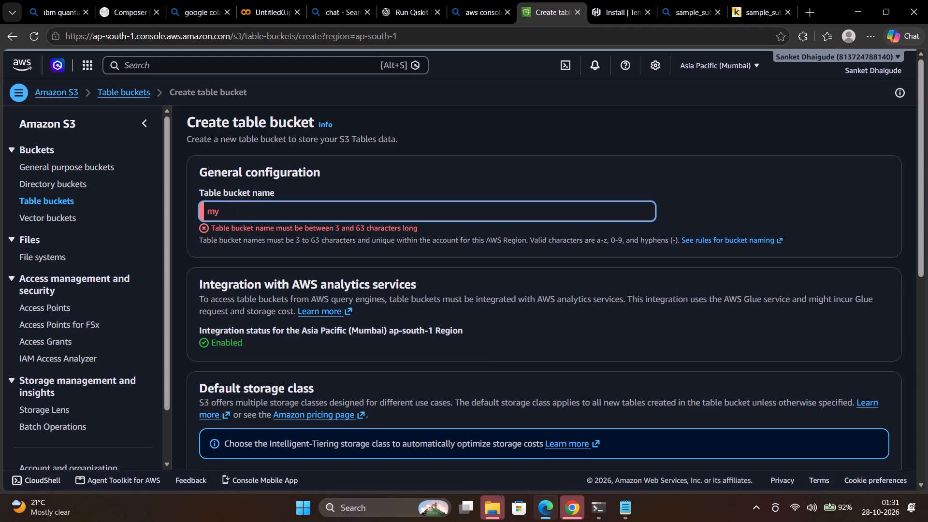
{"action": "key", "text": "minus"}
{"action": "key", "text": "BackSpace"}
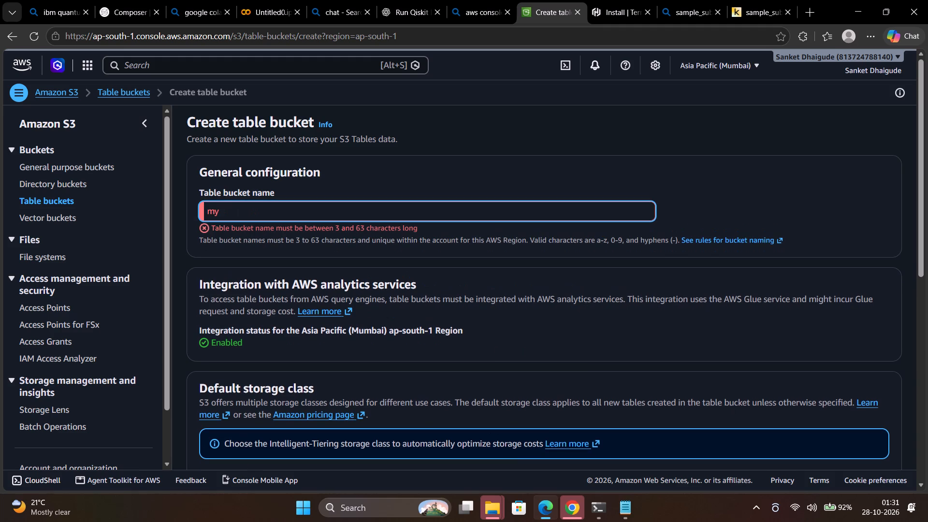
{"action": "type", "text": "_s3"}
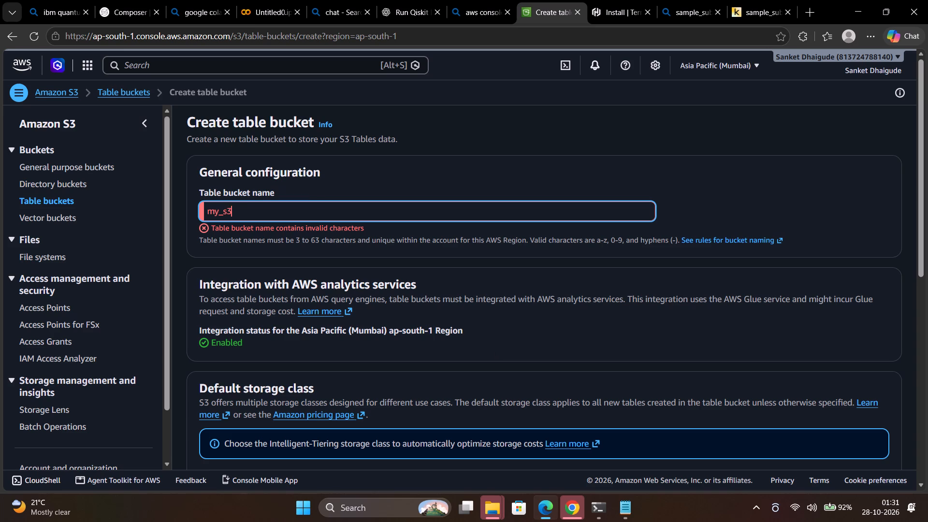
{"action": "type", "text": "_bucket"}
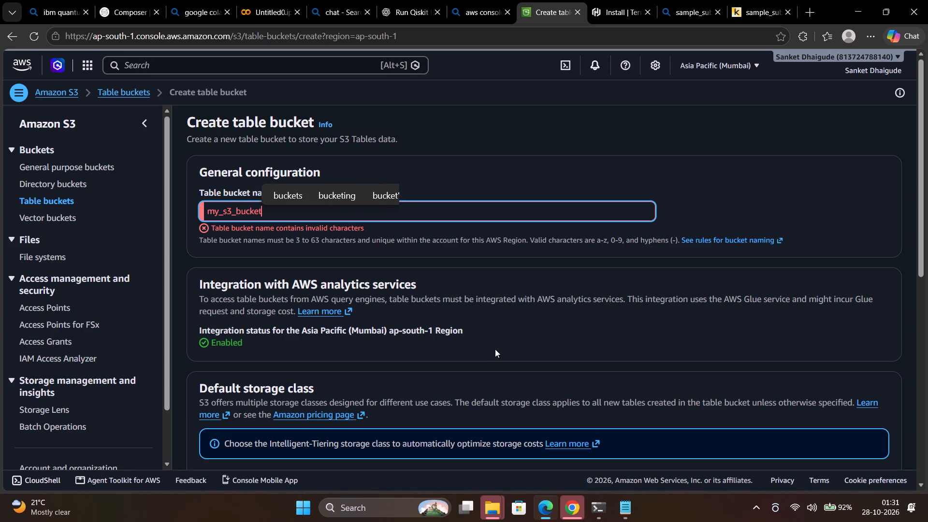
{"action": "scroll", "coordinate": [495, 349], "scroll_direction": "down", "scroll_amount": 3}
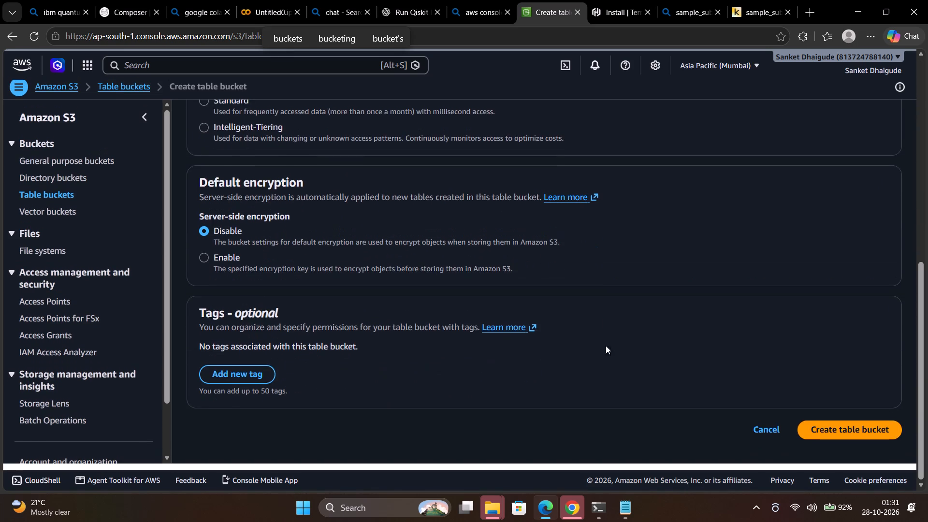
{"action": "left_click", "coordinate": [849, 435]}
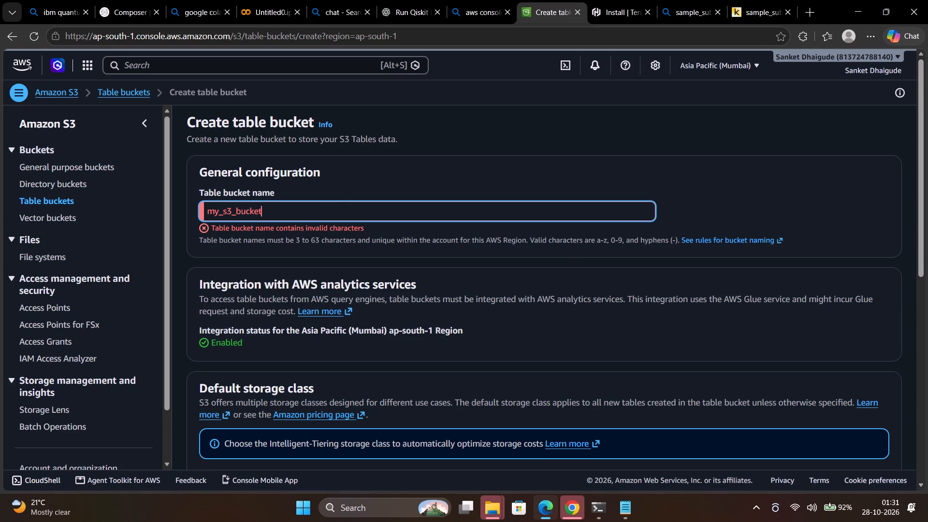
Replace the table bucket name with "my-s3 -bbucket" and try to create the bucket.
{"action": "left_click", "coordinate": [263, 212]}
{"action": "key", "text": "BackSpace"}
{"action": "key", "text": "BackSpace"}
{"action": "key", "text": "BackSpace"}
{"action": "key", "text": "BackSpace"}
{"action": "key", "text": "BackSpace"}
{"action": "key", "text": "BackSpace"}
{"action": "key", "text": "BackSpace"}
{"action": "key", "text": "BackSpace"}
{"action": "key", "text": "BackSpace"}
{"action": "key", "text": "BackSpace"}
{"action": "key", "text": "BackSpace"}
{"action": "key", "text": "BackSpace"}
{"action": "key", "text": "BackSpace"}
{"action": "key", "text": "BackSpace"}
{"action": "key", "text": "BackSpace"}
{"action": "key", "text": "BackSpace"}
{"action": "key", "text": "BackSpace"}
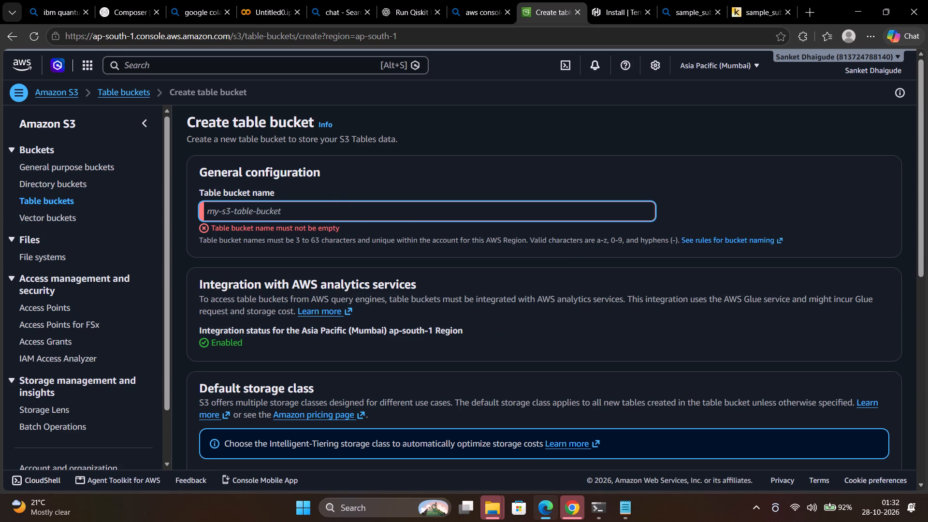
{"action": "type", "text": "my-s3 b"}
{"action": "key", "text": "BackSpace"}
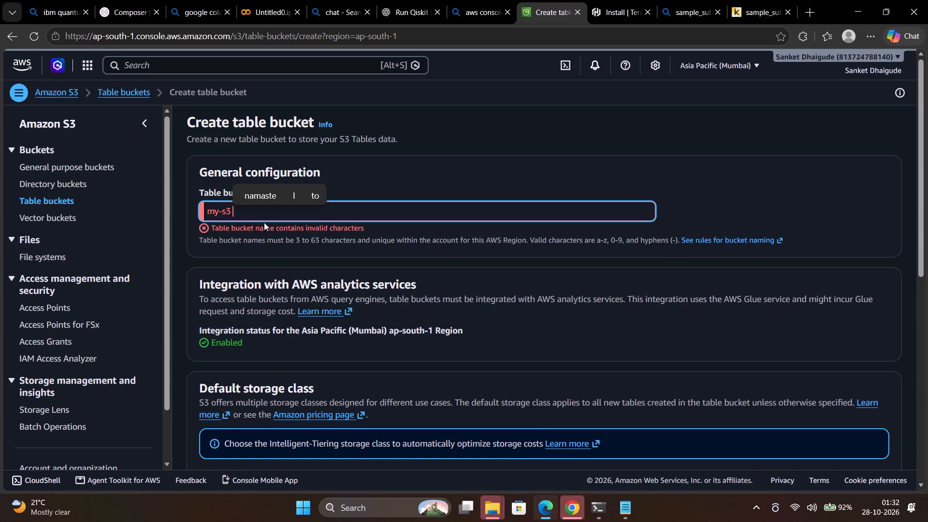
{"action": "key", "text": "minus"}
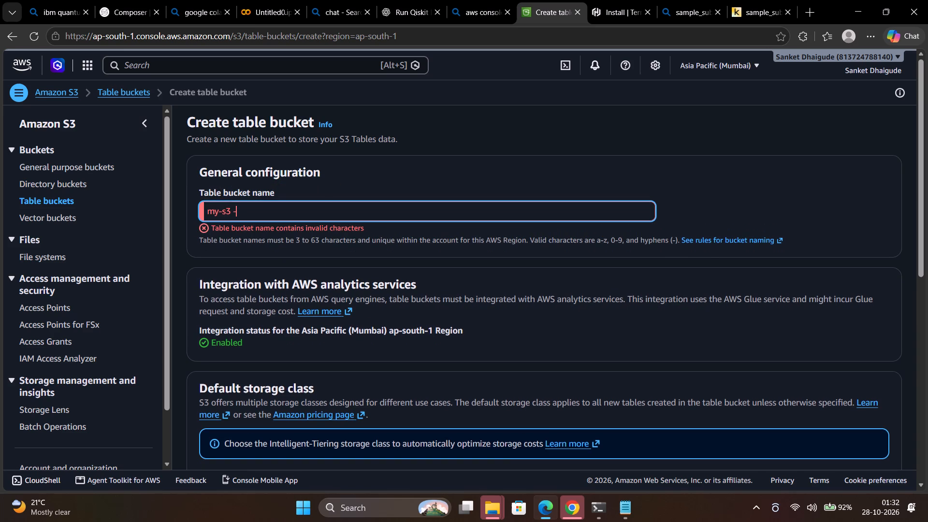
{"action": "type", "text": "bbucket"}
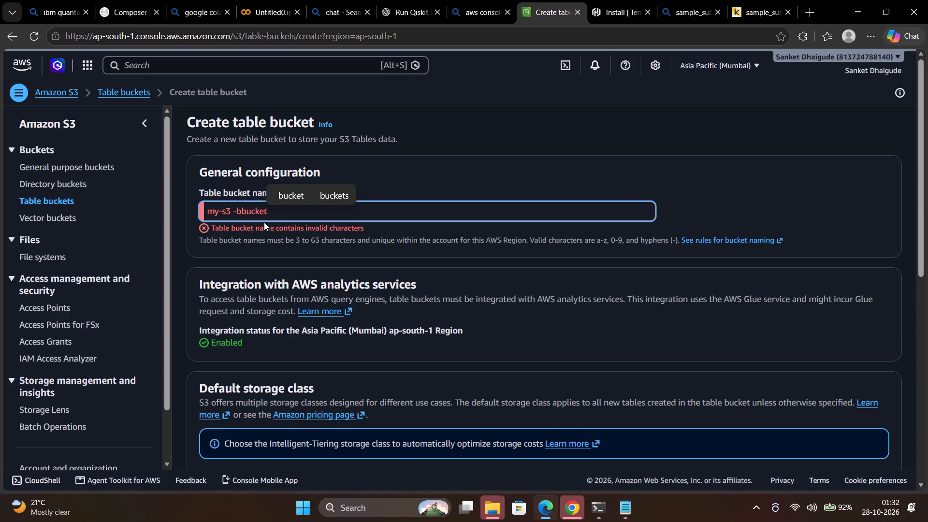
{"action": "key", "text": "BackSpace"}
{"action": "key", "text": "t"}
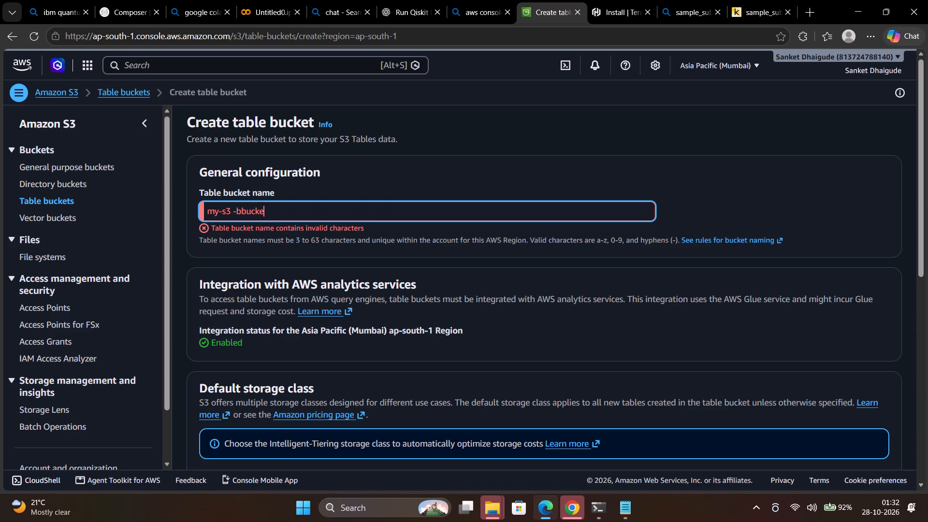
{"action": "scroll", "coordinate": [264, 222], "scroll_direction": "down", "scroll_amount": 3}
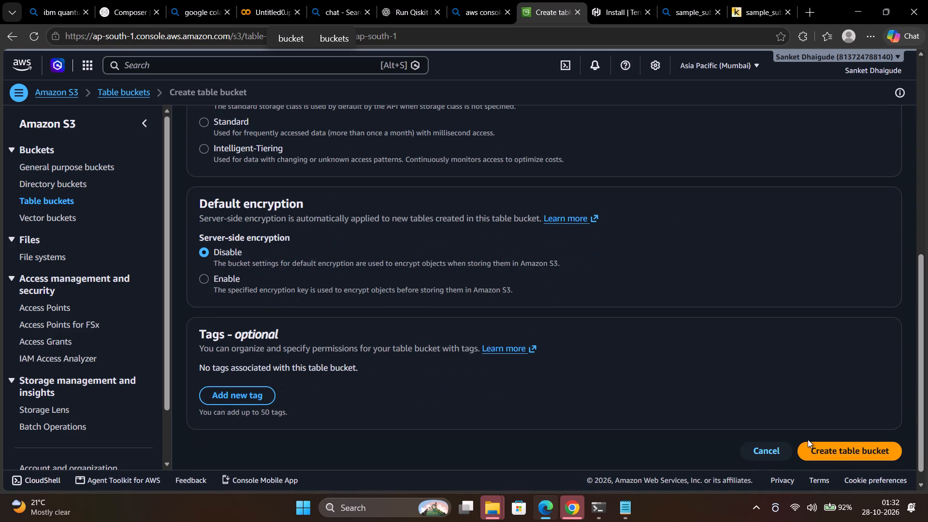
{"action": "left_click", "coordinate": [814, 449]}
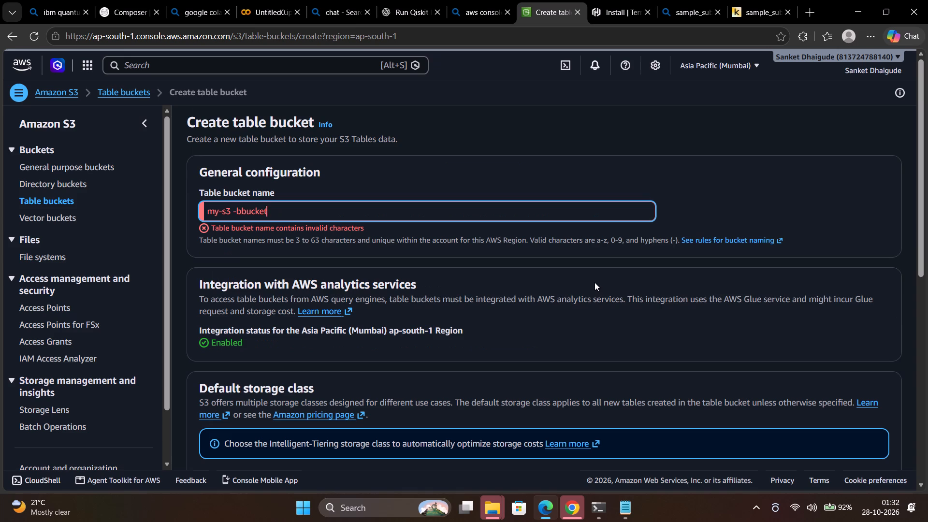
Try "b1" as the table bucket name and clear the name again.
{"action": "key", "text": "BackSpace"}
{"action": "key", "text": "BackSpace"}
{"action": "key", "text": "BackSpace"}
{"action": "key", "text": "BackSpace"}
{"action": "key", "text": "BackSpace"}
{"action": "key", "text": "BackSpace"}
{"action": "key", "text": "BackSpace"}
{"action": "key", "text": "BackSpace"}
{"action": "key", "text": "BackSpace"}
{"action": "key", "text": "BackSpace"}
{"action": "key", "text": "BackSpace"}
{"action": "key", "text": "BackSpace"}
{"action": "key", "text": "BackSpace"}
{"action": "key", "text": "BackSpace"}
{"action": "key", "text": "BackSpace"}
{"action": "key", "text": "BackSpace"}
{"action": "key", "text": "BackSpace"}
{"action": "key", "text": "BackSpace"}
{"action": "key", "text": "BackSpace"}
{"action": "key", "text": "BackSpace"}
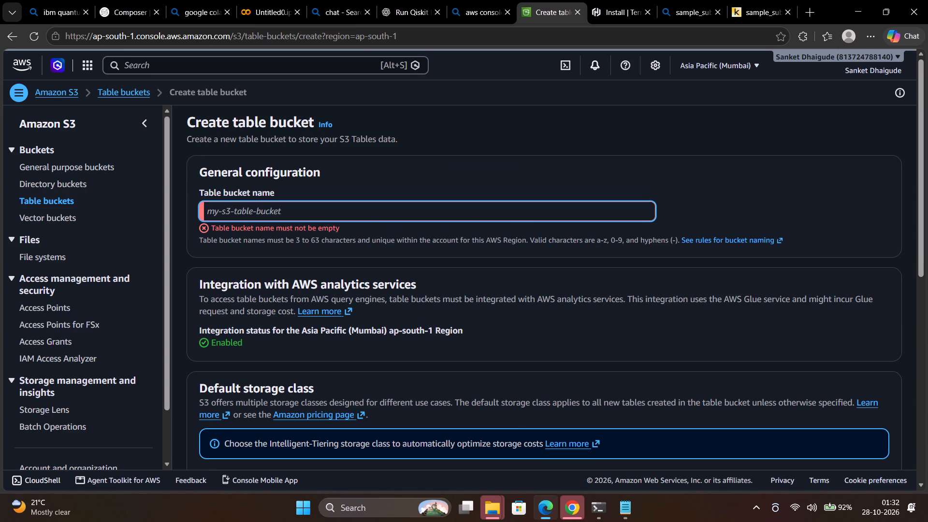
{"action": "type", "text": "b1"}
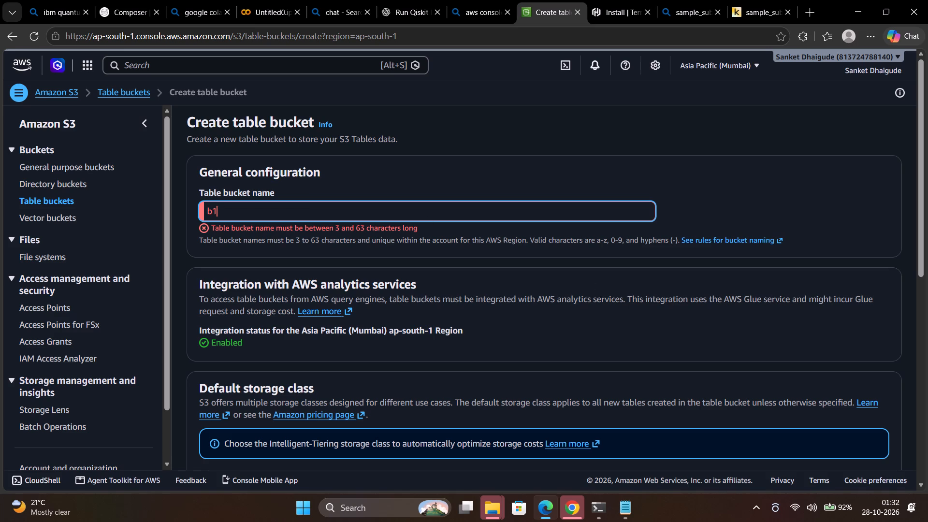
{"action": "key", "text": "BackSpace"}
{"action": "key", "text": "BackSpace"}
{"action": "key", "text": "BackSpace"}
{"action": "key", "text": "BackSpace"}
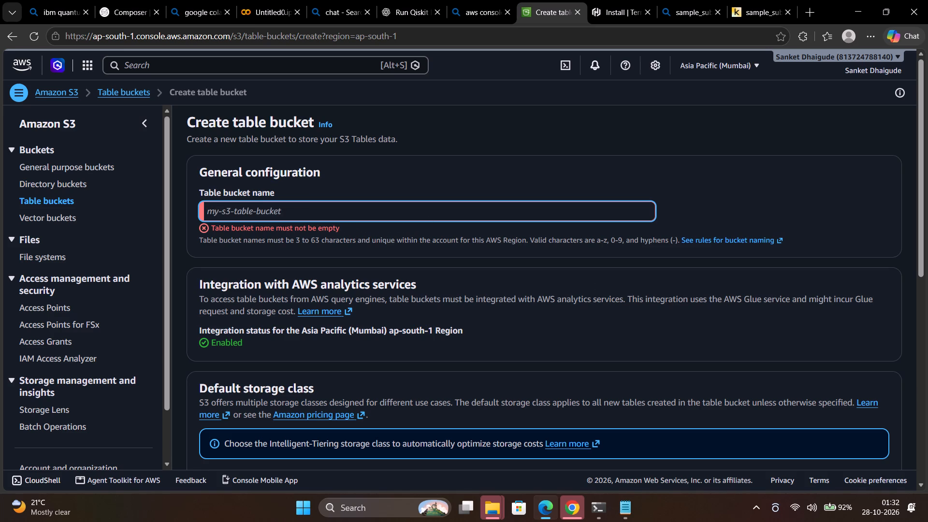
Name the table bucket "bucket" and create it with the default storage class and encryption settings.
{"action": "key", "text": "b"}
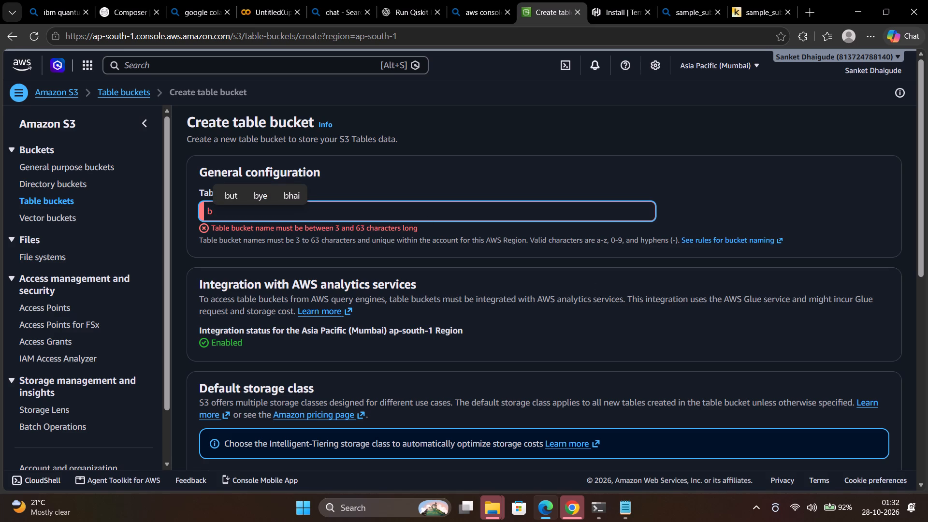
{"action": "key", "text": "1"}
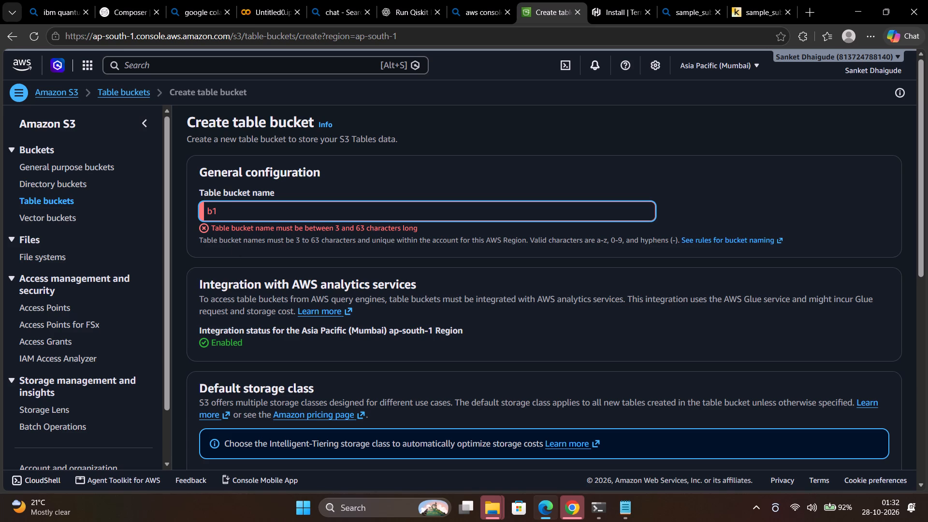
{"action": "key", "text": "BackSpace"}
{"action": "key", "text": "u"}
{"action": "key", "text": "c"}
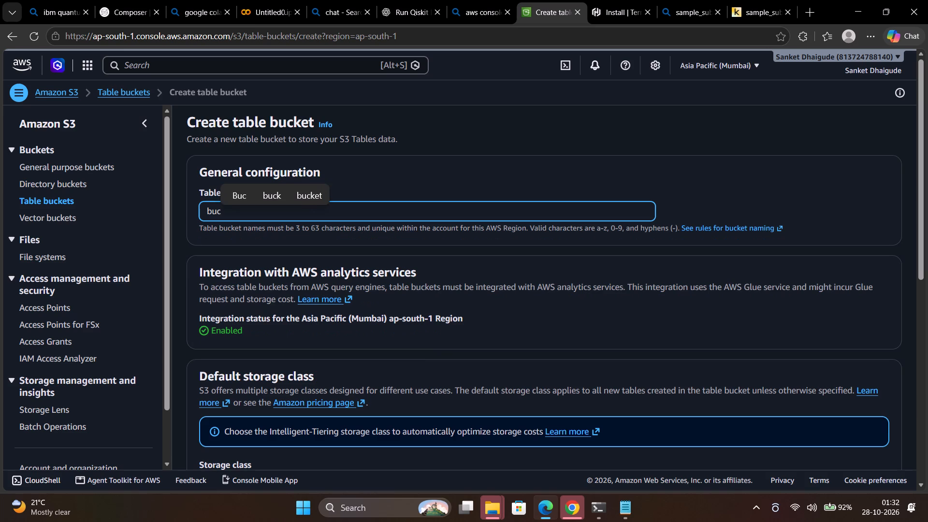
{"action": "type", "text": "ket"}
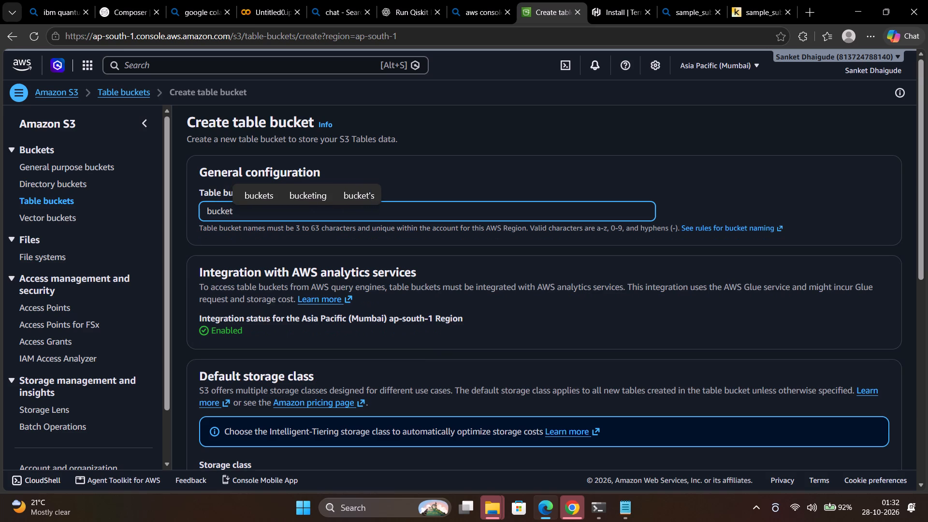
{"action": "scroll", "coordinate": [499, 208], "scroll_direction": "down", "scroll_amount": 7}
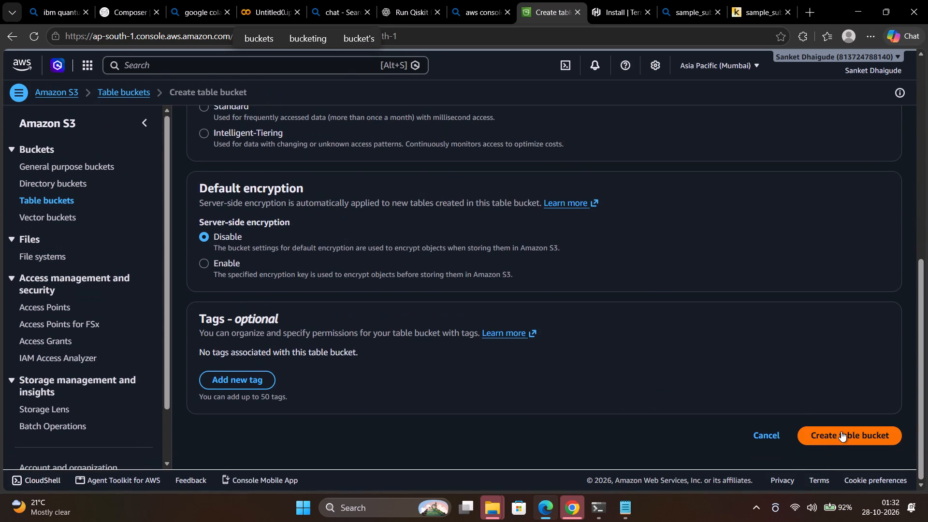
{"action": "left_click", "coordinate": [841, 431]}
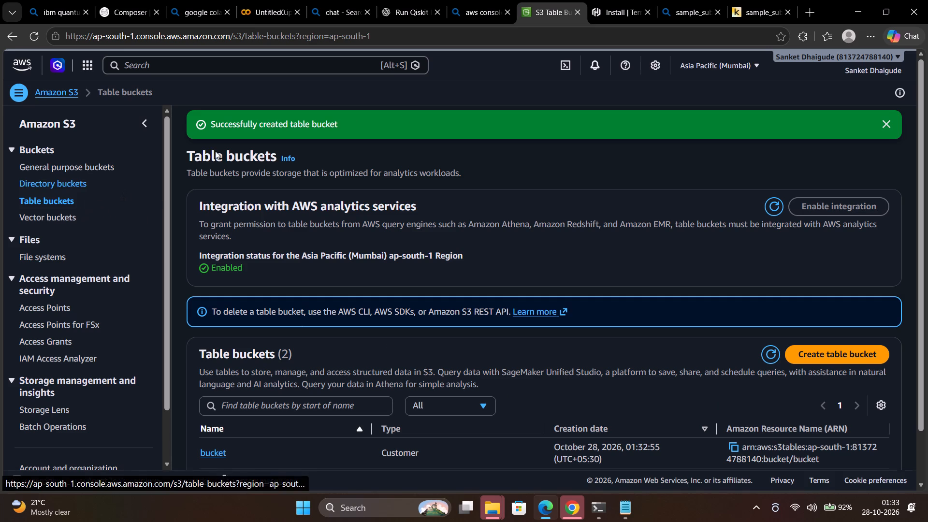
Try to open the new table bucket "bucket" from the list of table buckets.
{"action": "scroll", "coordinate": [590, 320], "scroll_direction": "down", "scroll_amount": 1}
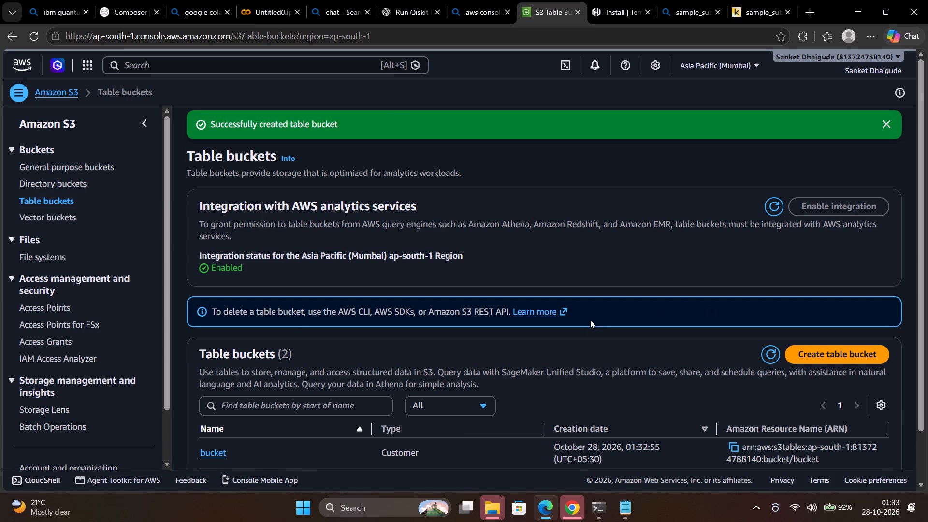
{"action": "scroll", "coordinate": [590, 320], "scroll_direction": "down", "scroll_amount": 1}
{"action": "scroll", "coordinate": [690, 321], "scroll_direction": "down", "scroll_amount": 1}
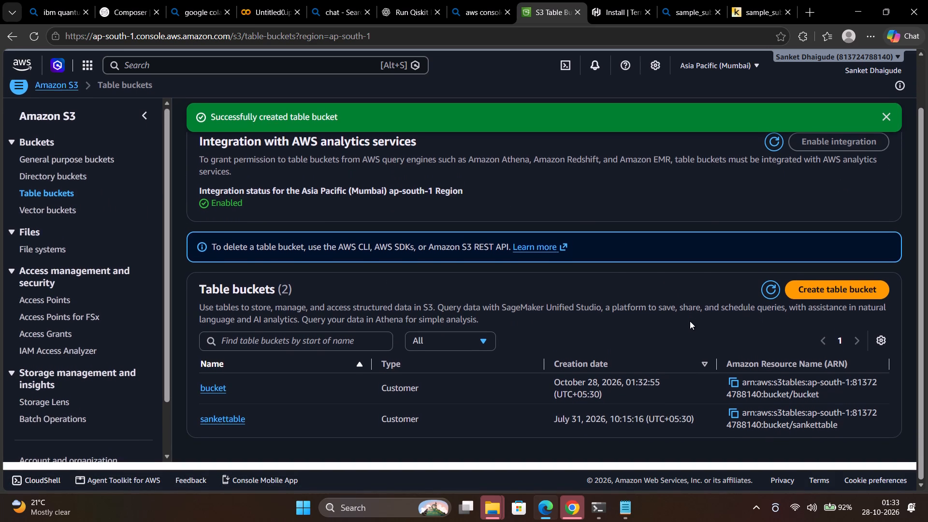
{"action": "scroll", "coordinate": [690, 321], "scroll_direction": "down", "scroll_amount": 1}
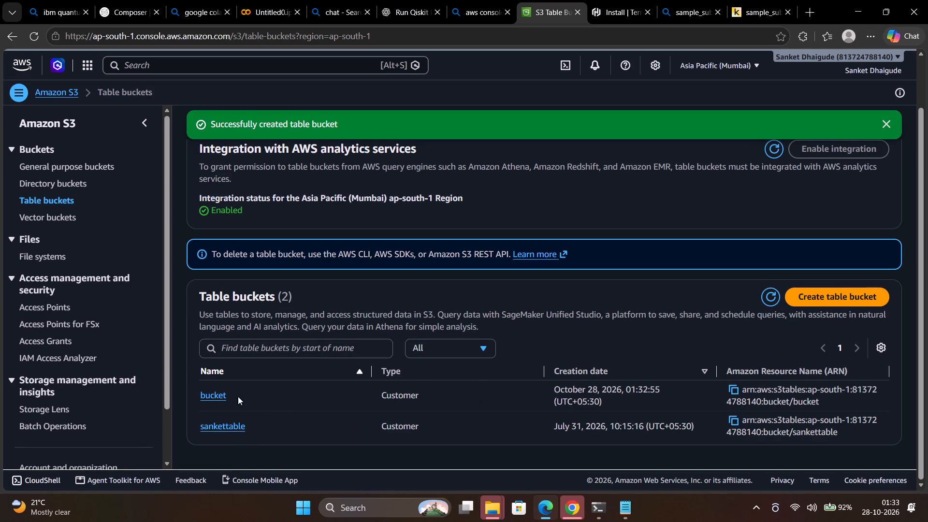
{"action": "left_click", "coordinate": [219, 396]}
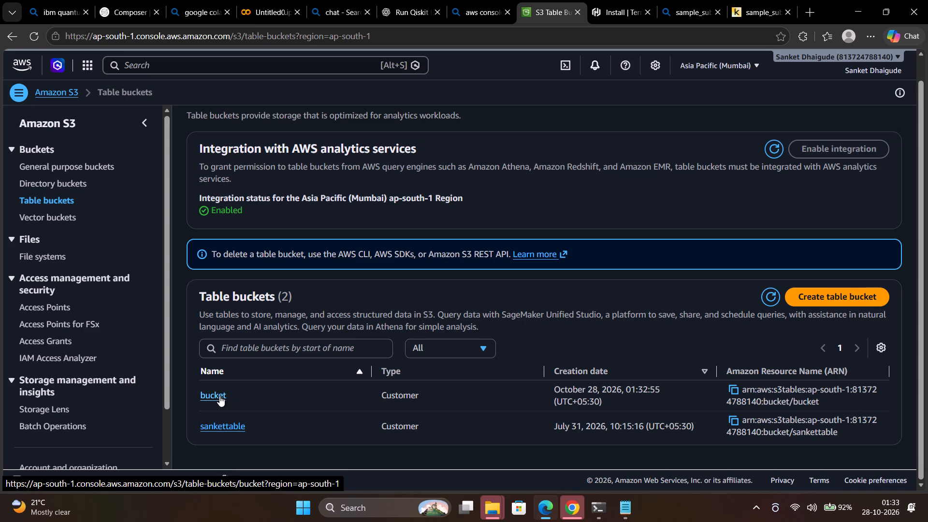
{"action": "double_click", "coordinate": [215, 396]}
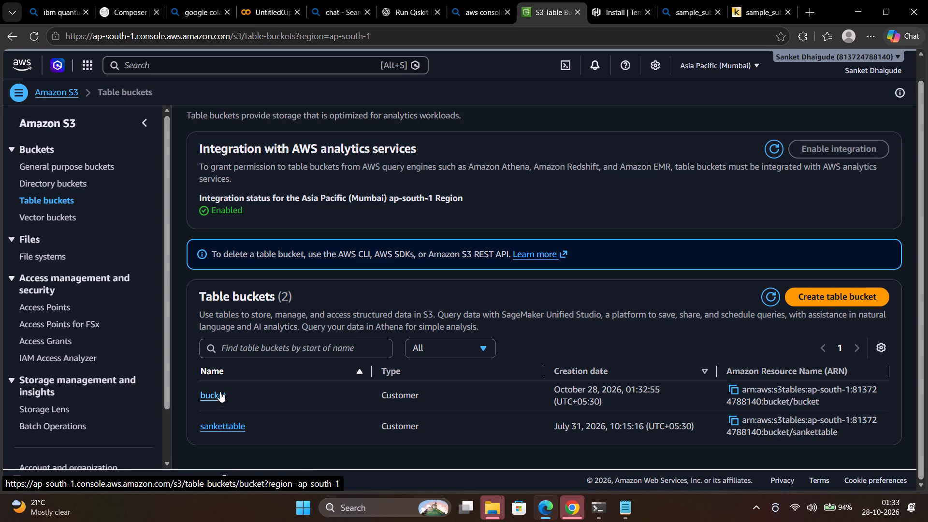
{"action": "left_click", "coordinate": [215, 394]}
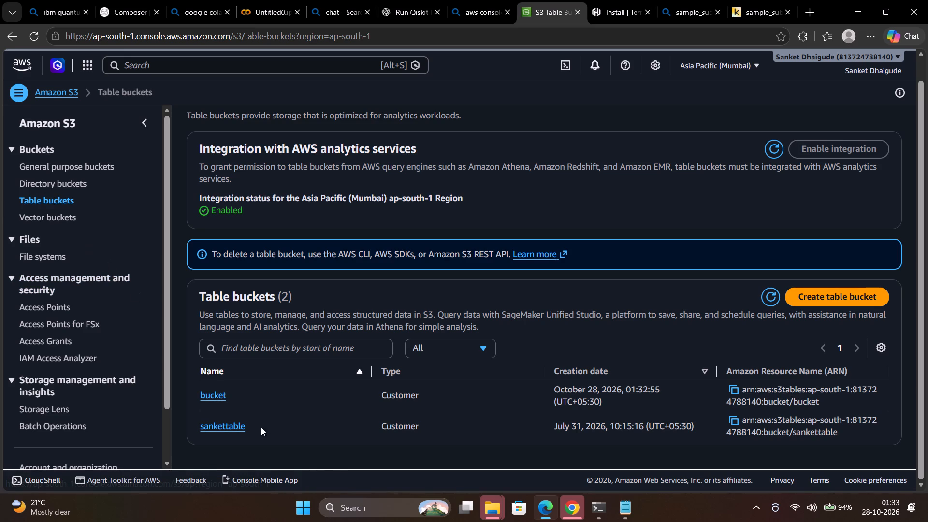
Open the sankettable table bucket to view its tables and return to the table buckets list.
{"action": "left_click", "coordinate": [229, 427]}
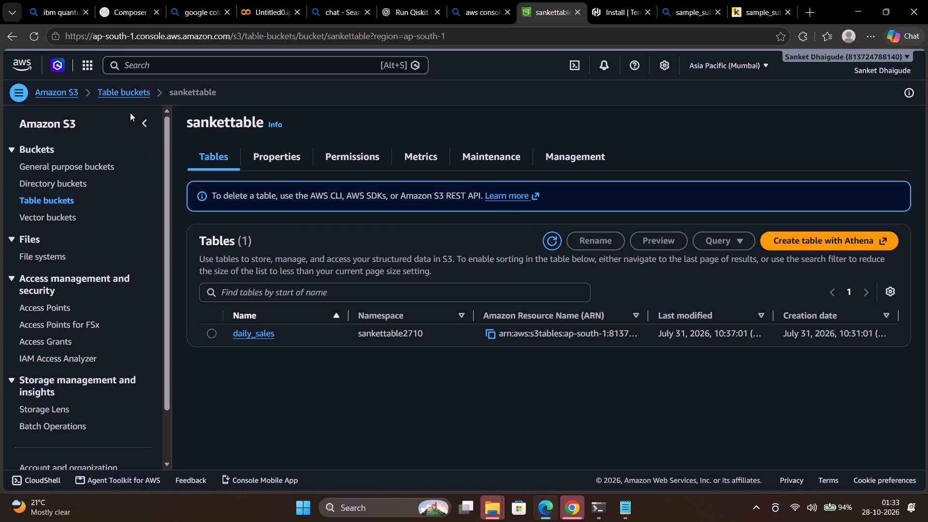
{"action": "left_click", "coordinate": [122, 94]}
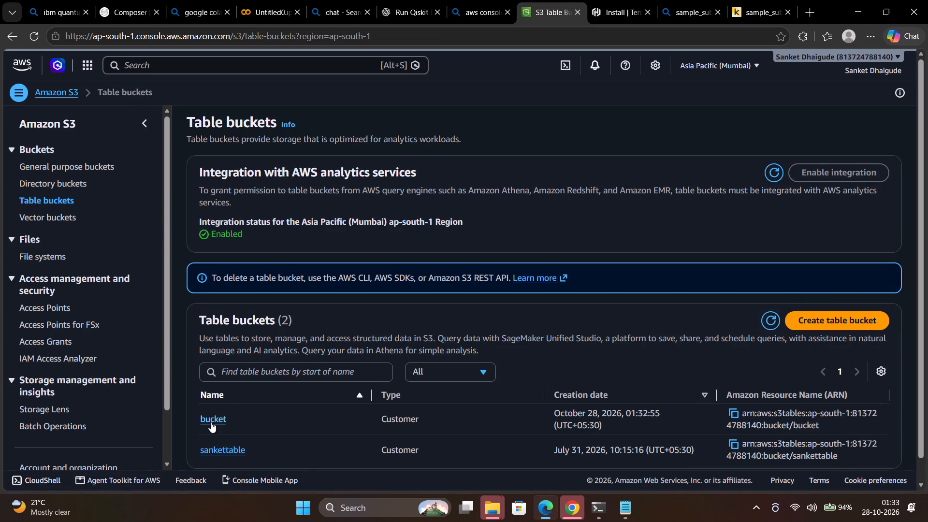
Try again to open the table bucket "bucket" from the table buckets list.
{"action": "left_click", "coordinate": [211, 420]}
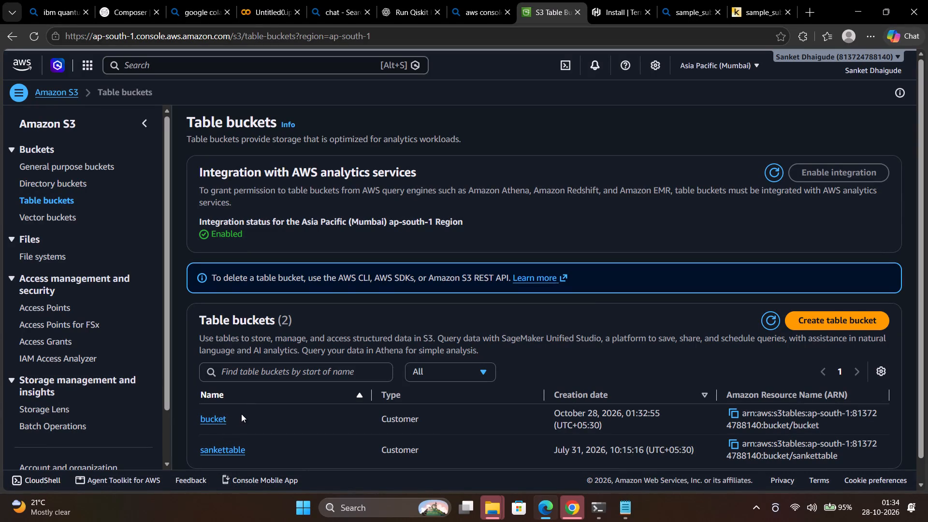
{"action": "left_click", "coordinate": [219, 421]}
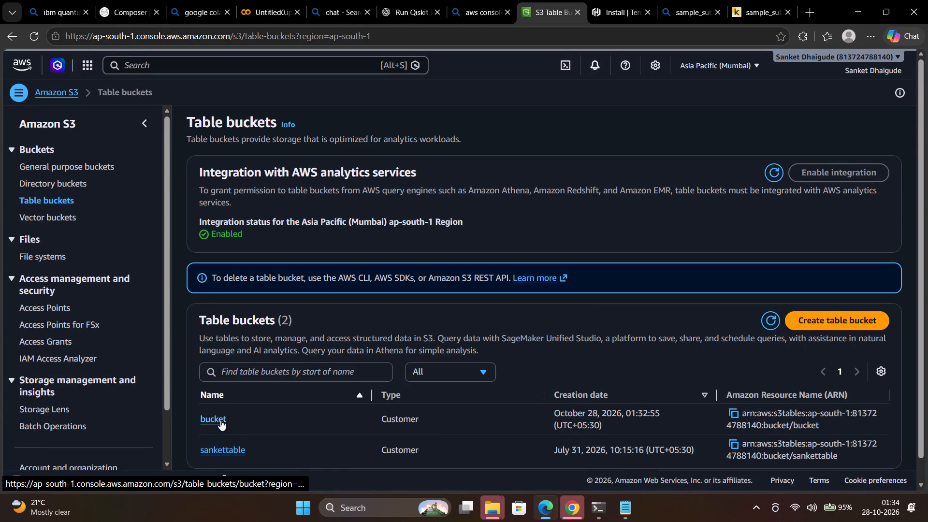
Open the sankettable table bucket and create a namespace named "sankettt" for a new Athena table.
{"action": "left_click", "coordinate": [217, 453]}
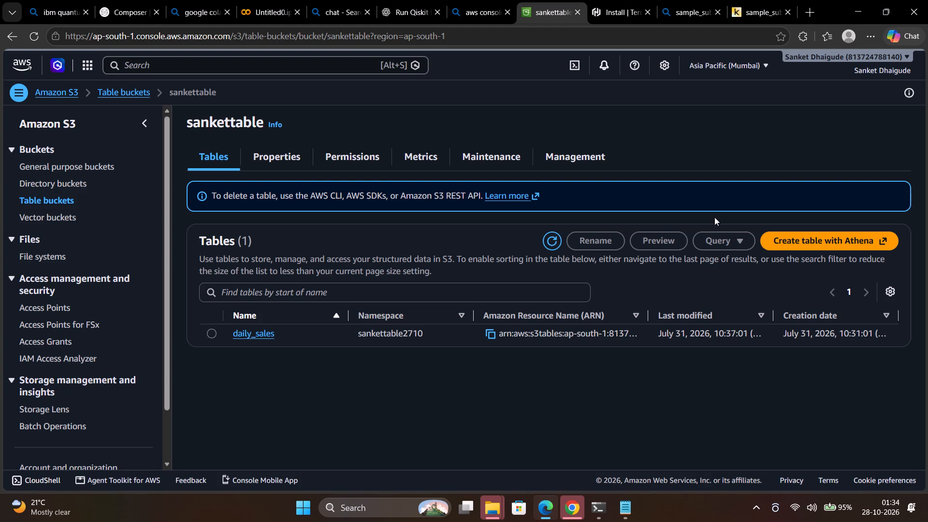
{"action": "left_click", "coordinate": [800, 245]}
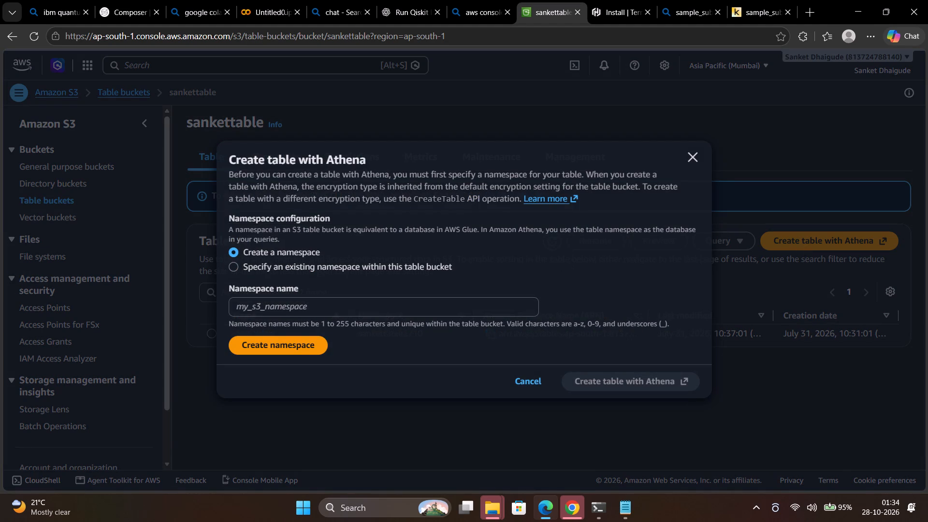
{"action": "left_click", "coordinate": [383, 302]}
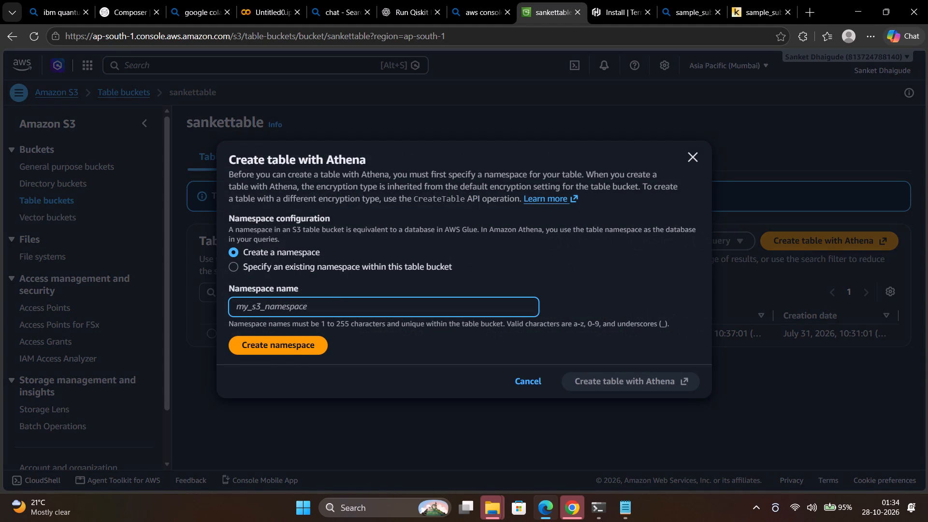
{"action": "type", "text": "sa"}
{"action": "type", "text": "nkettt"}
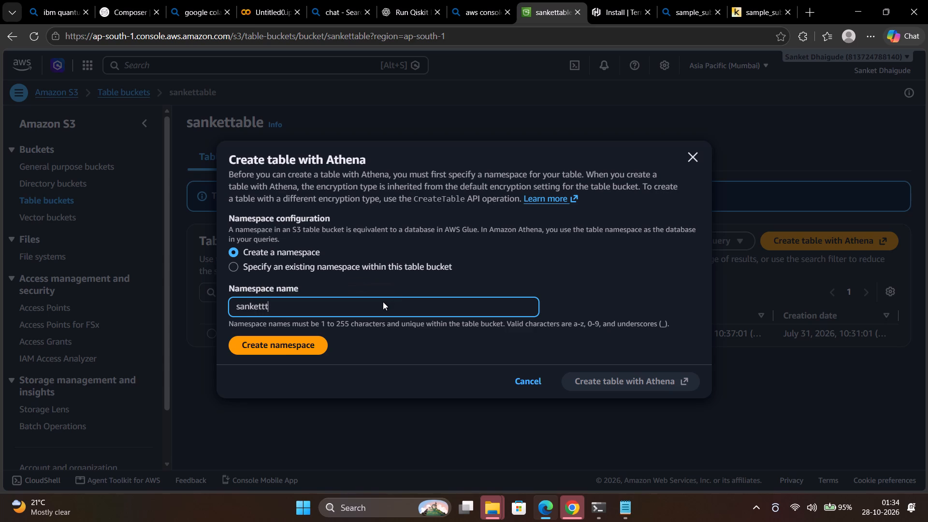
{"action": "left_click", "coordinate": [308, 343]}
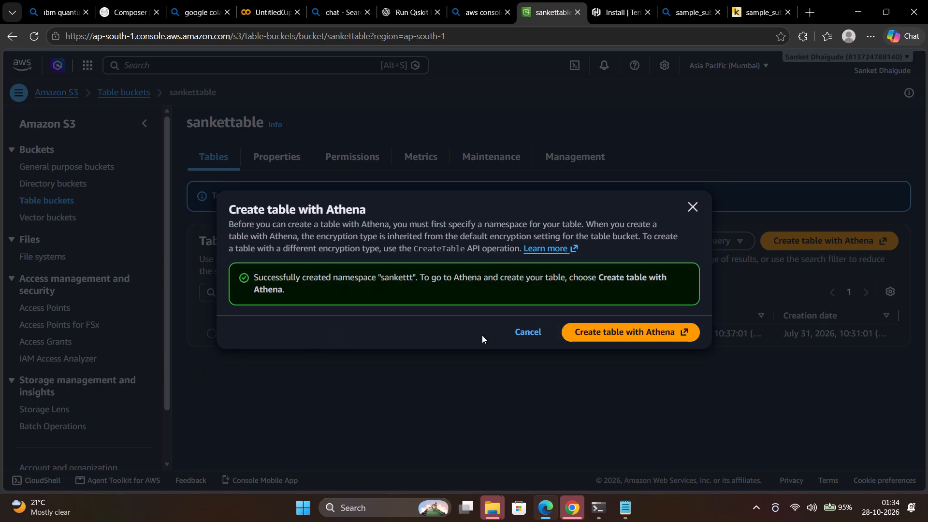
Continue to Athena and run the prefilled statement that creates the daily_sales table in the sankettt namespace.
{"action": "left_click", "coordinate": [580, 331]}
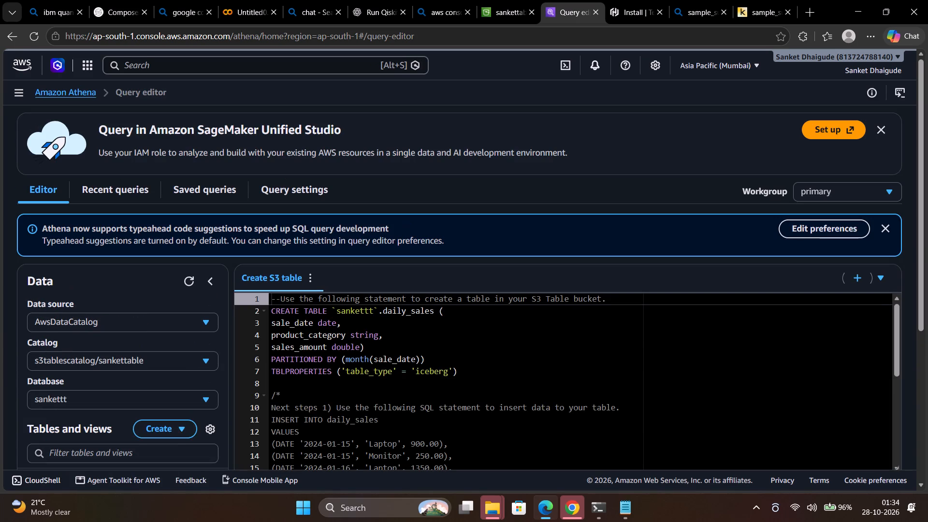
{"action": "scroll", "coordinate": [411, 378], "scroll_direction": "down", "scroll_amount": 4}
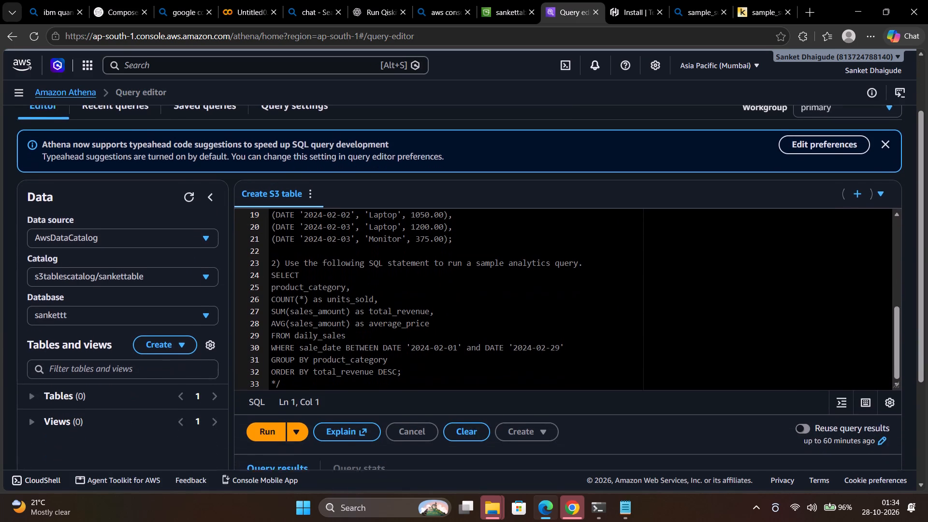
{"action": "left_click", "coordinate": [269, 425]}
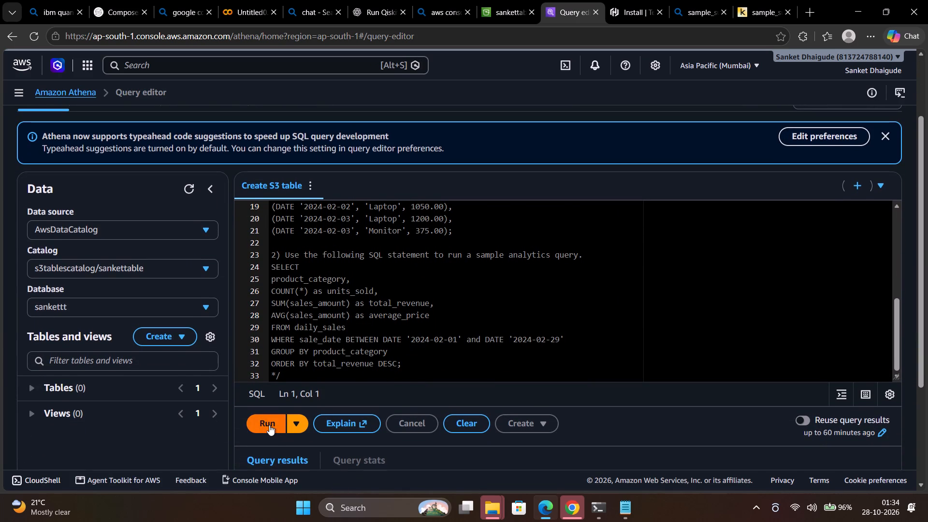
Examine the query result and the sample SQL statements for creating, filling and analysing the daily_sales table.
{"action": "scroll", "coordinate": [368, 397], "scroll_direction": "down", "scroll_amount": 2}
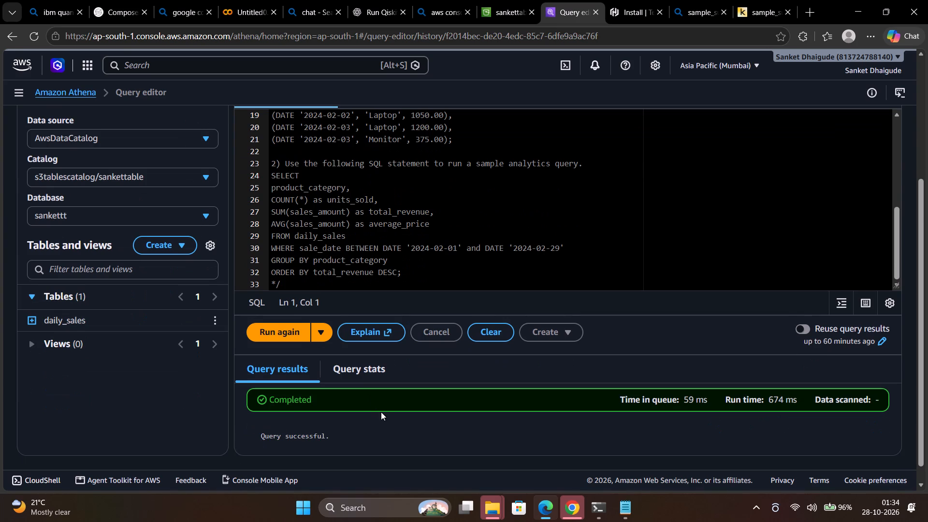
{"action": "scroll", "coordinate": [381, 412], "scroll_direction": "up", "scroll_amount": 1}
{"action": "scroll", "coordinate": [483, 293], "scroll_direction": "up", "scroll_amount": 3}
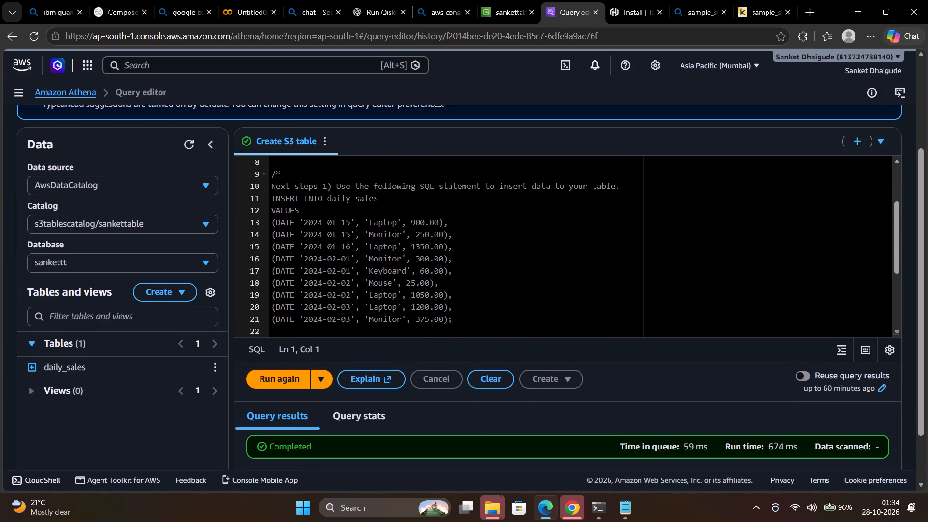
{"action": "scroll", "coordinate": [483, 293], "scroll_direction": "up", "scroll_amount": 2}
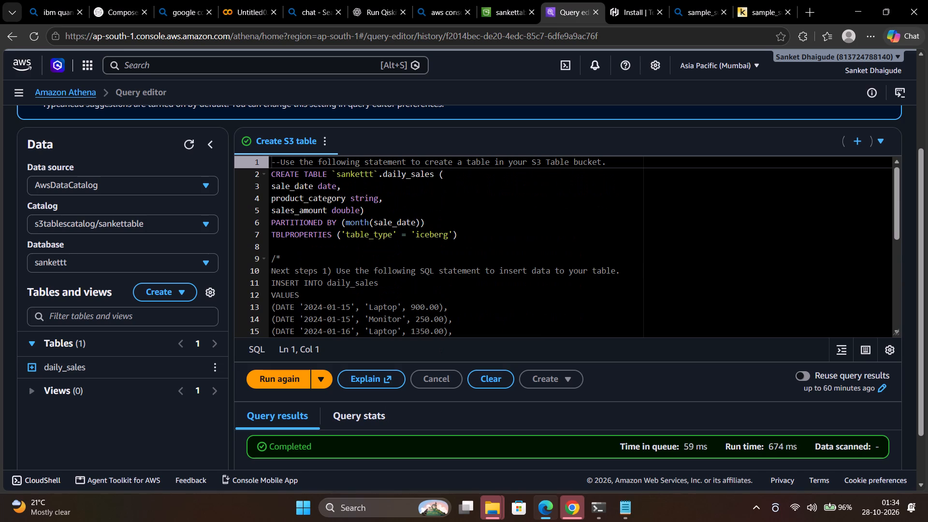
{"action": "scroll", "coordinate": [483, 293], "scroll_direction": "down", "scroll_amount": 3}
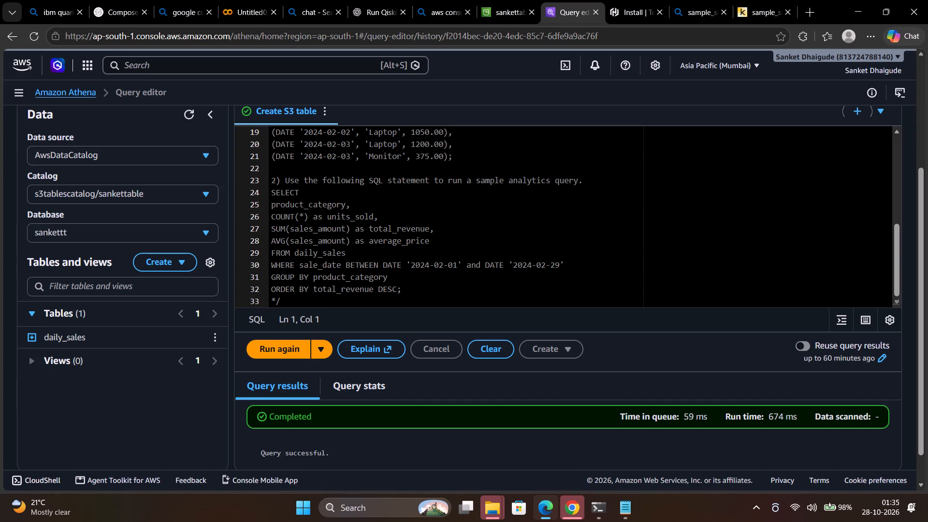
Find and launch Visual Studio Code from the Windows search.
{"action": "left_click", "coordinate": [379, 509]}
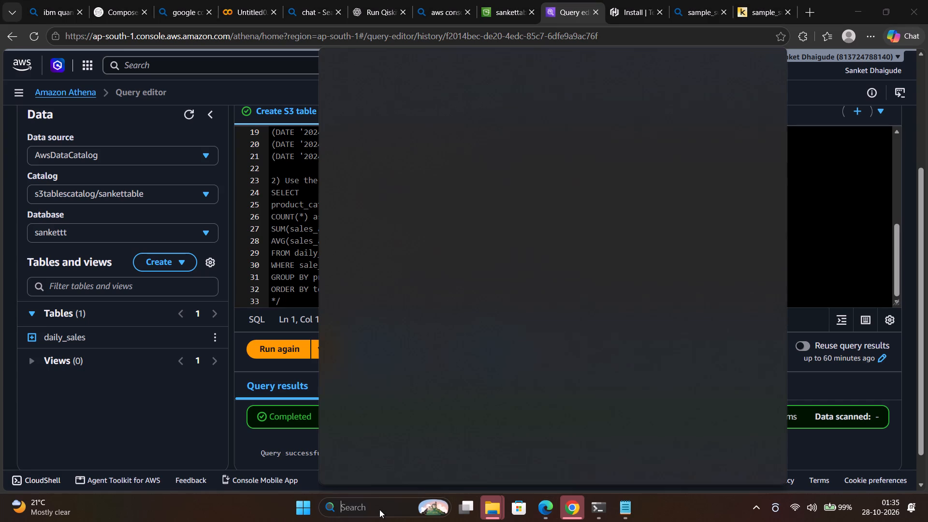
{"action": "type", "text": "vs"}
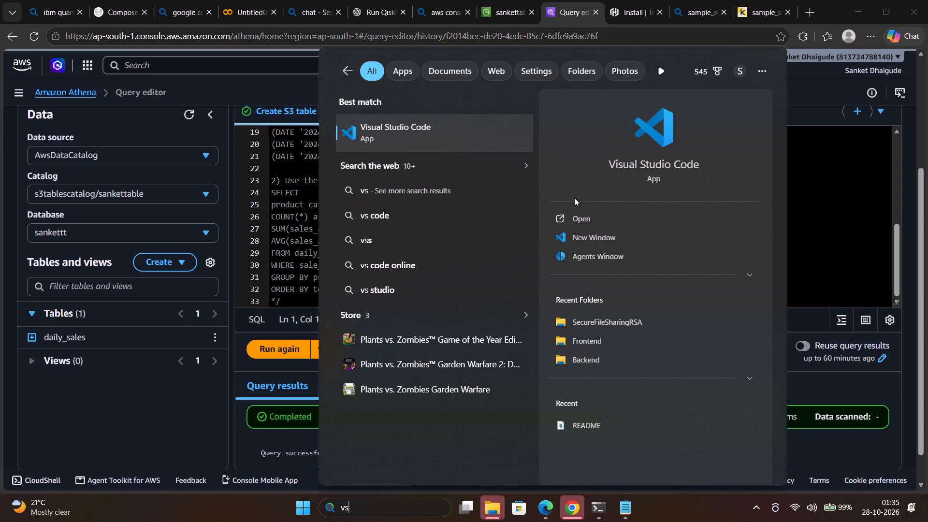
{"action": "left_click", "coordinate": [571, 218]}
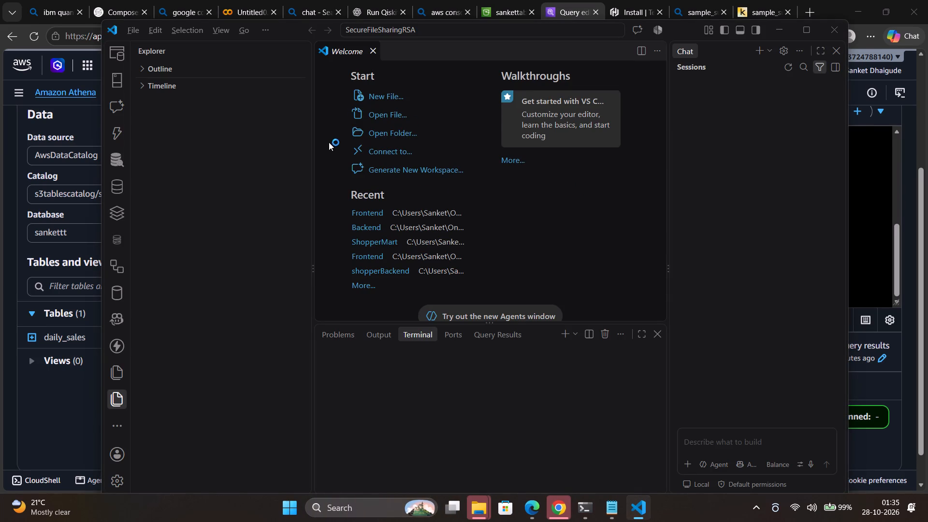
Start opening a file in Visual Studio Code and browse the Pictures and Downloads folders for it.
{"action": "left_click", "coordinate": [364, 111]}
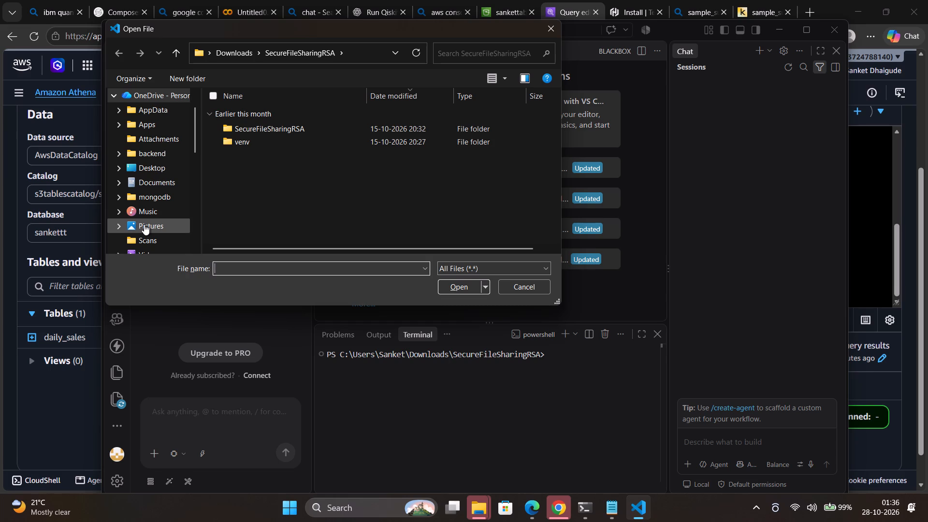
{"action": "left_click", "coordinate": [144, 224]}
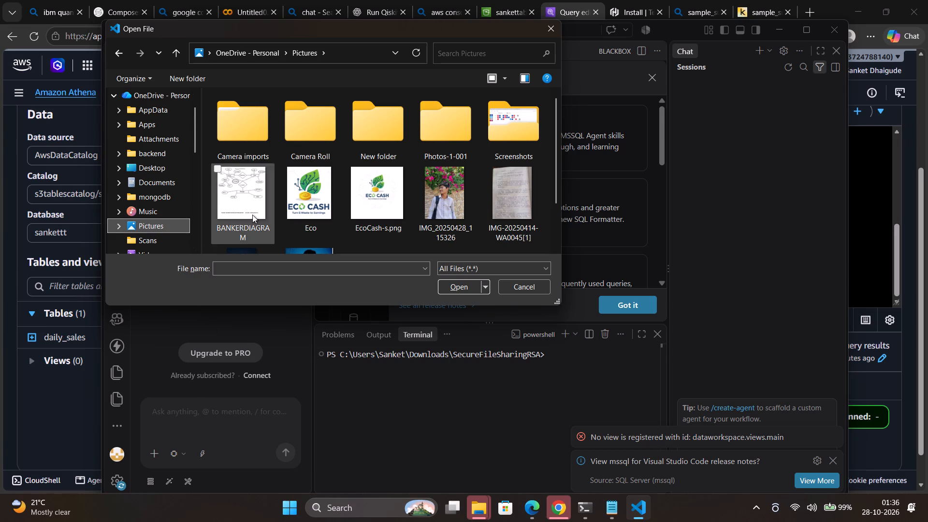
{"action": "scroll", "coordinate": [176, 174], "scroll_direction": "down", "scroll_amount": 3}
{"action": "scroll", "coordinate": [150, 134], "scroll_direction": "up", "scroll_amount": 1}
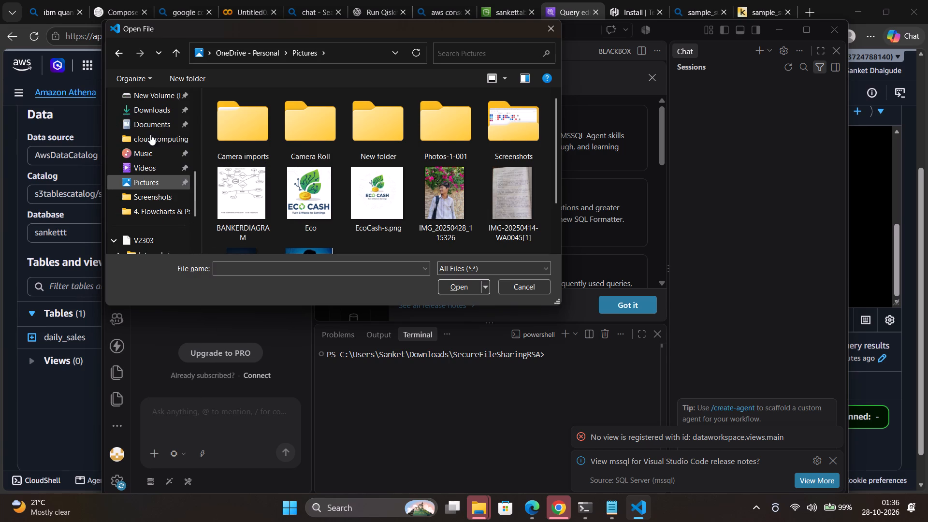
{"action": "left_click", "coordinate": [142, 153]}
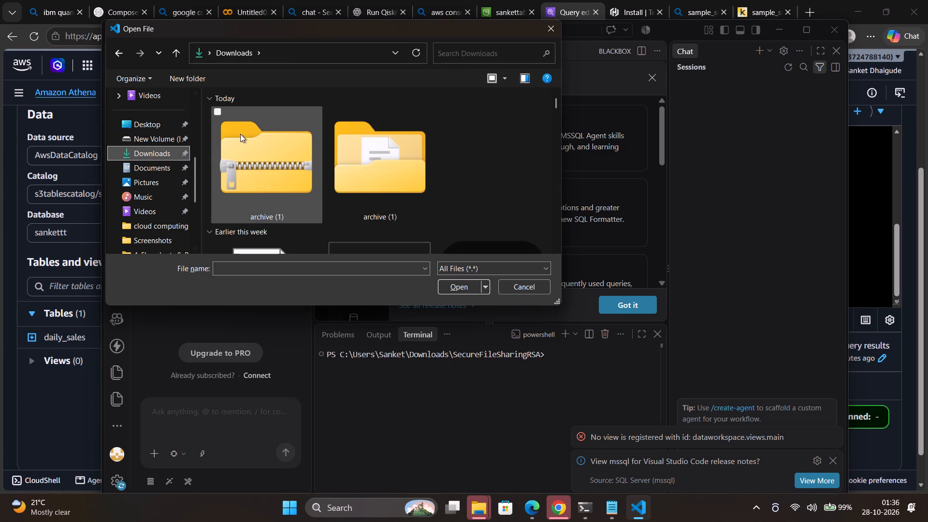
{"action": "scroll", "coordinate": [253, 135], "scroll_direction": "down", "scroll_amount": 1}
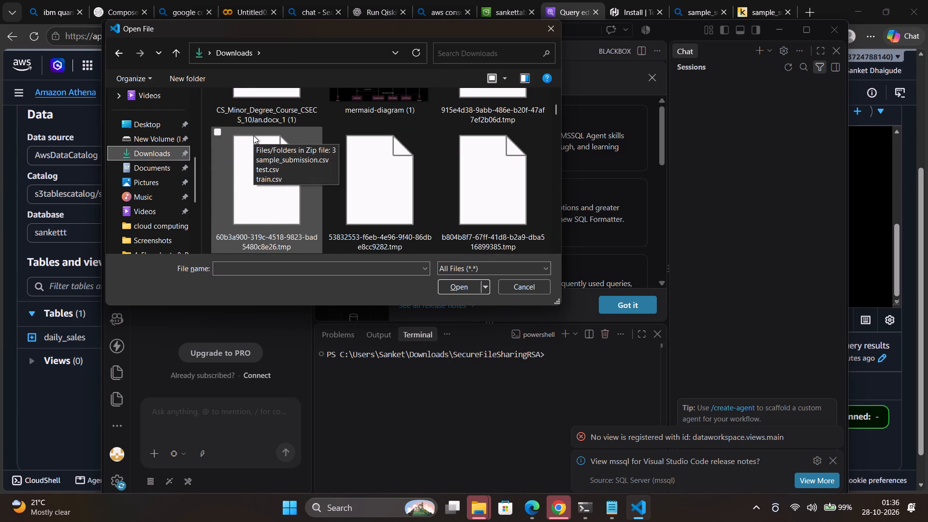
{"action": "scroll", "coordinate": [253, 135], "scroll_direction": "down", "scroll_amount": 9, "text": "ctrl"}
{"action": "scroll", "coordinate": [320, 122], "scroll_direction": "up", "scroll_amount": 4}
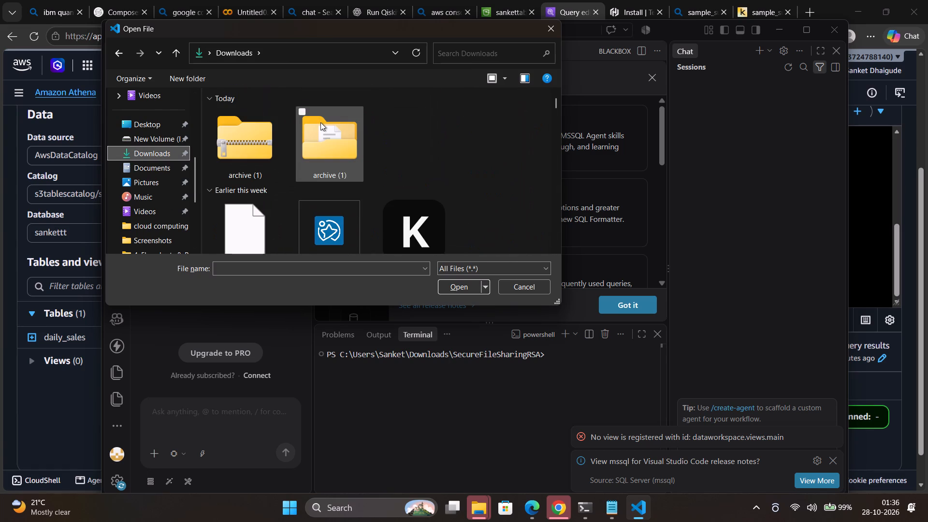
{"action": "scroll", "coordinate": [320, 122], "scroll_direction": "up", "scroll_amount": 2}
Search the Downloads folder for "cloudformation".
{"action": "left_click", "coordinate": [448, 47]}
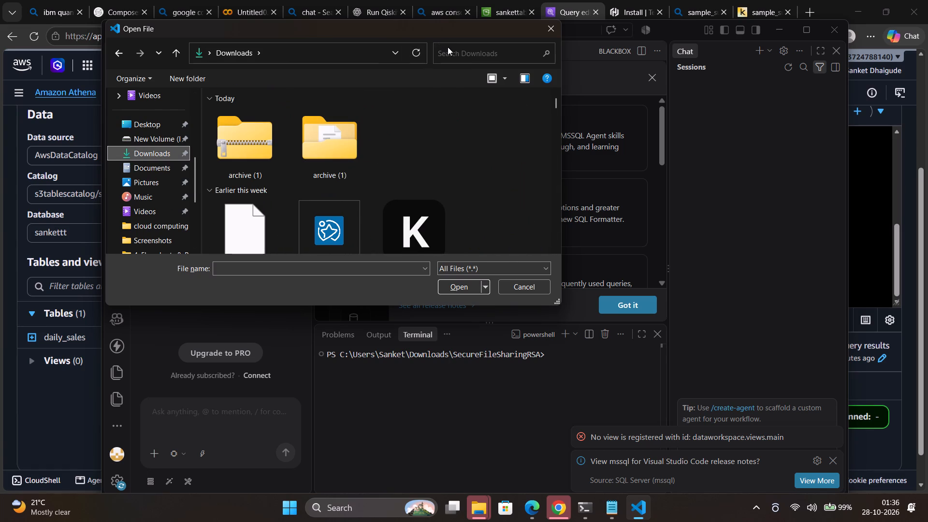
{"action": "left_click", "coordinate": [445, 49]}
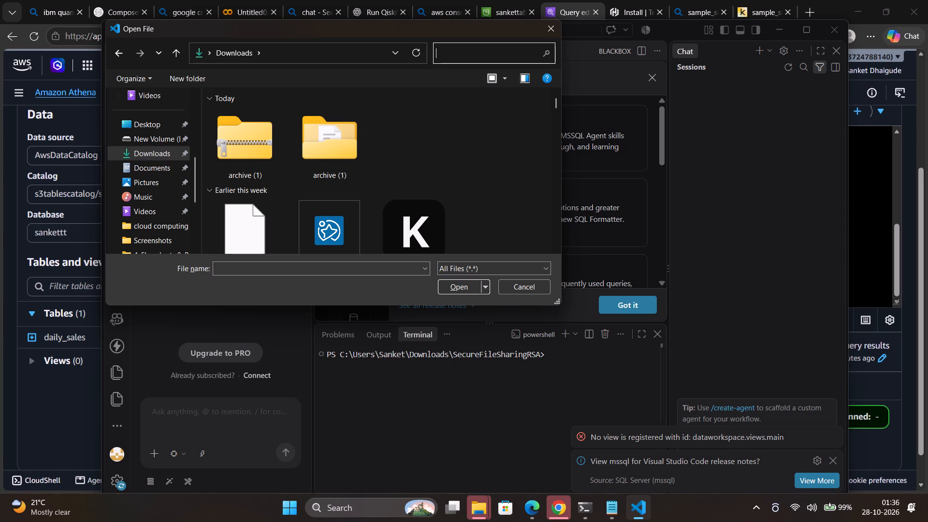
{"action": "key", "text": "c"}
{"action": "type", "text": "lo"}
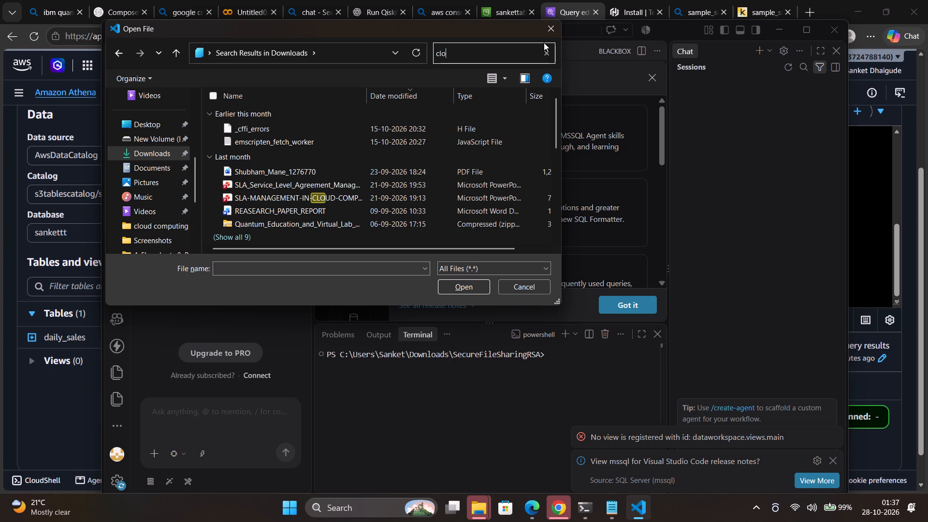
{"action": "key", "text": "u"}
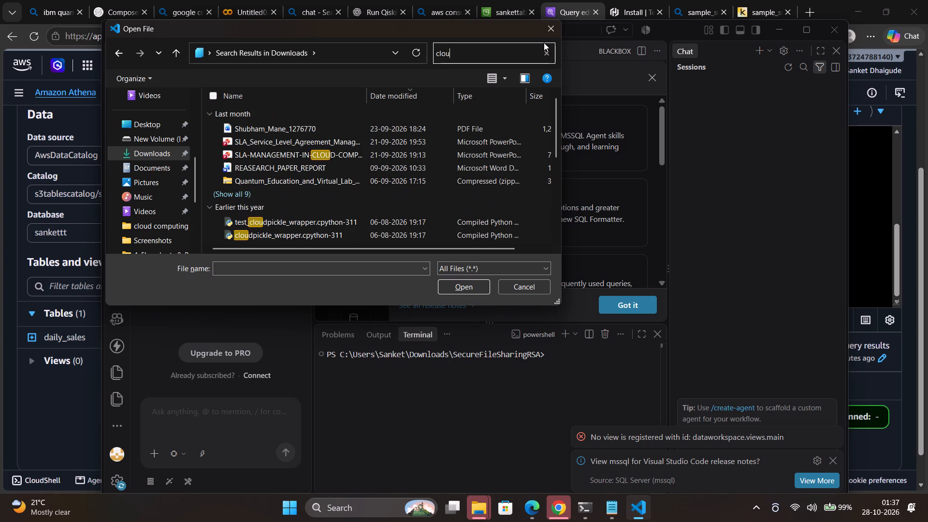
{"action": "key", "text": "d"}
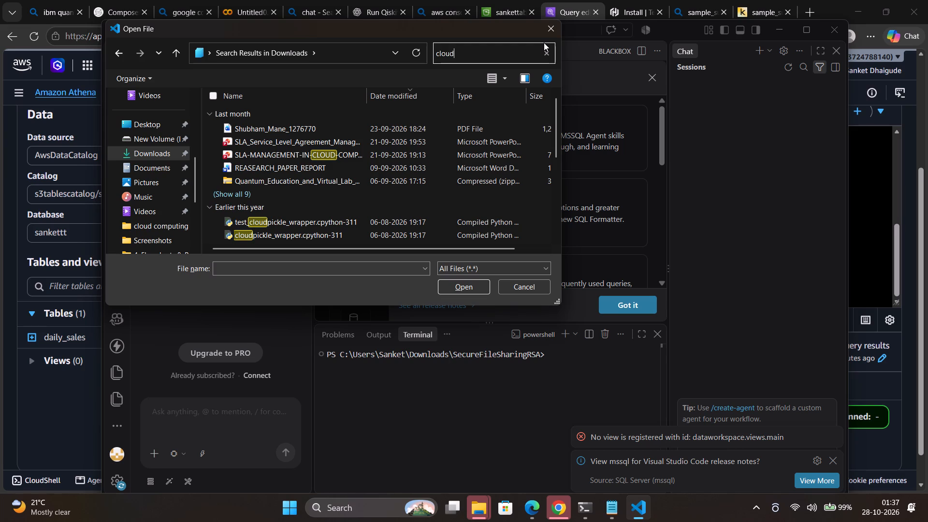
{"action": "key", "text": "f"}
{"action": "key", "text": "o"}
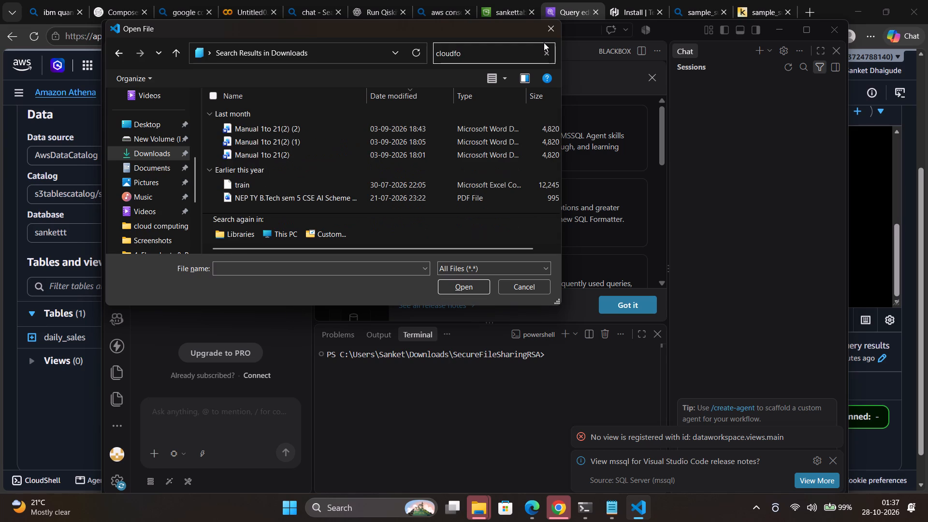
{"action": "key", "text": "r"}
{"action": "key", "text": "m"}
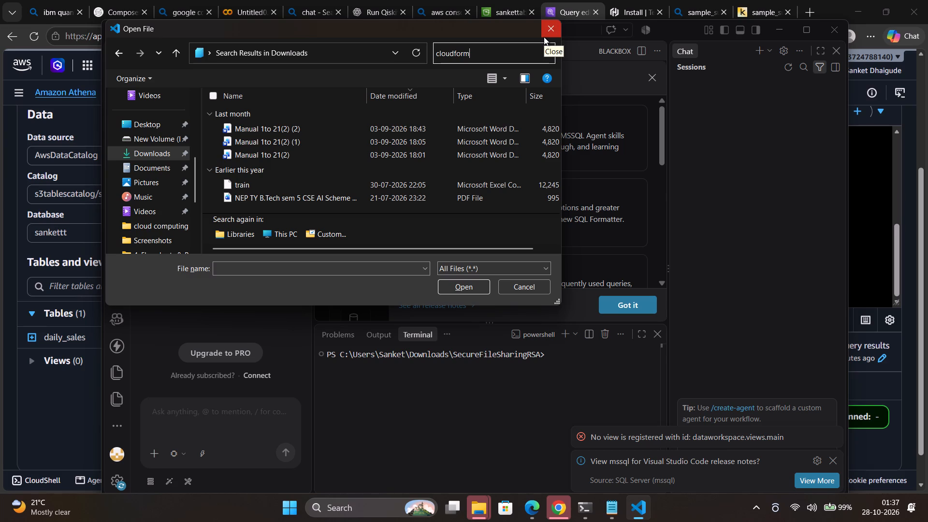
{"action": "type", "text": "ation"}
{"action": "key", "text": "apostrophe"}
{"action": "key", "text": "BackSpace"}
{"action": "key", "text": "bracketright"}
{"action": "key", "text": "Return"}
{"action": "key", "text": "BackSpace"}
{"action": "key", "text": "Return"}
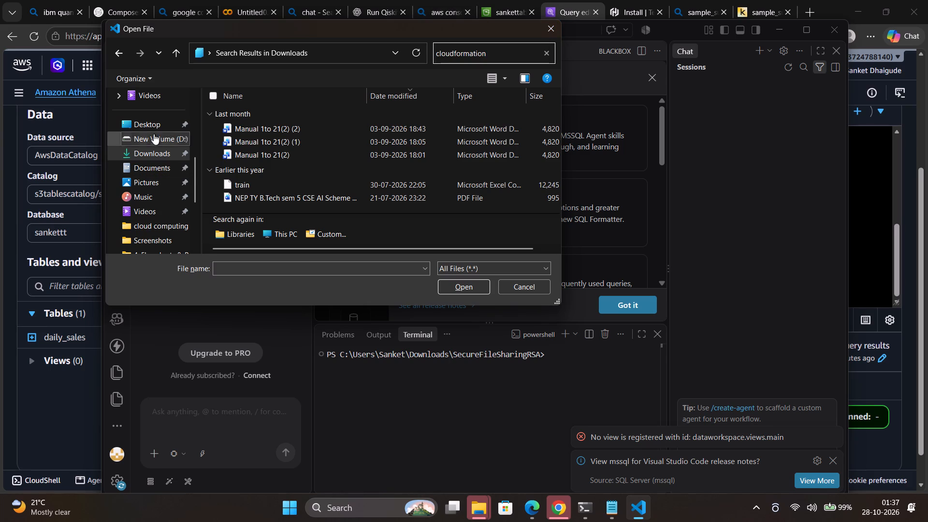
Search the Desktop folder for "s3", look through the matching files, and abandon opening a file.
{"action": "left_click", "coordinate": [151, 120]}
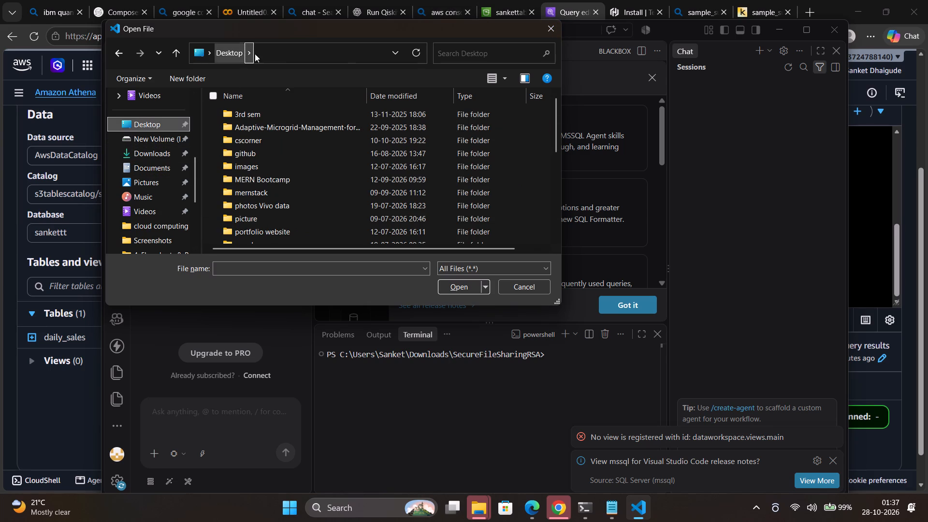
{"action": "left_click", "coordinate": [444, 50]}
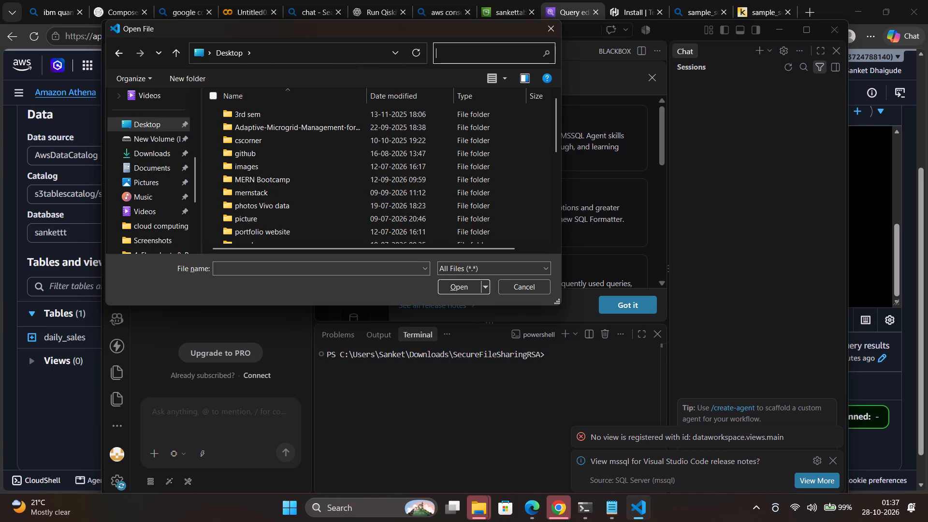
{"action": "type", "text": "s3"}
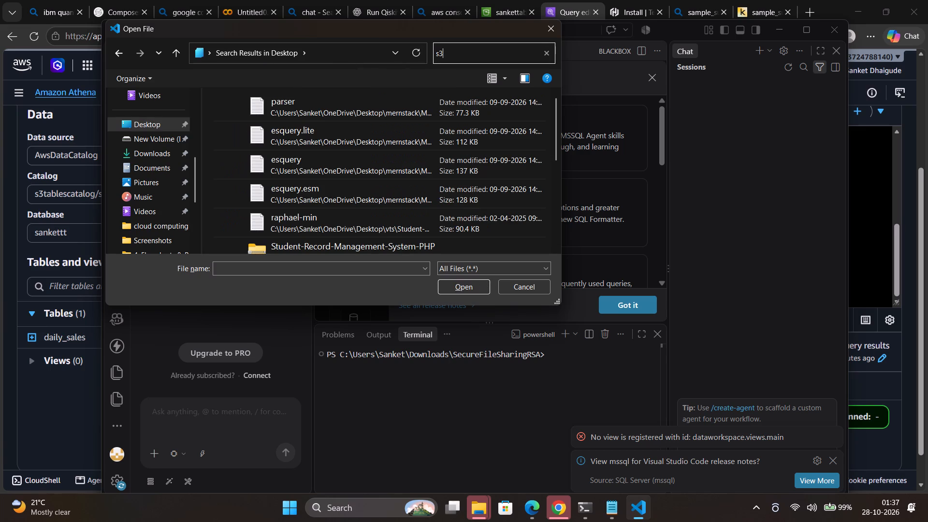
{"action": "scroll", "coordinate": [428, 144], "scroll_direction": "down", "scroll_amount": 2}
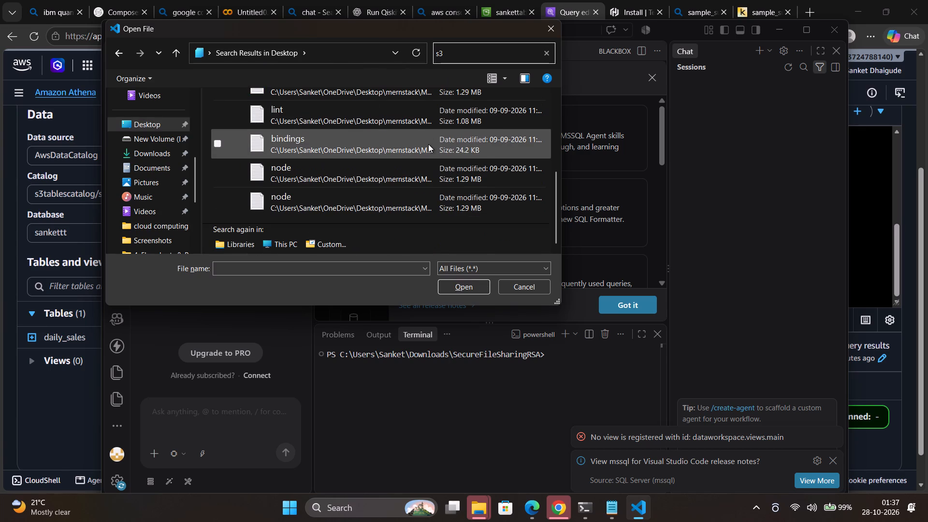
{"action": "scroll", "coordinate": [428, 144], "scroll_direction": "down", "scroll_amount": 1}
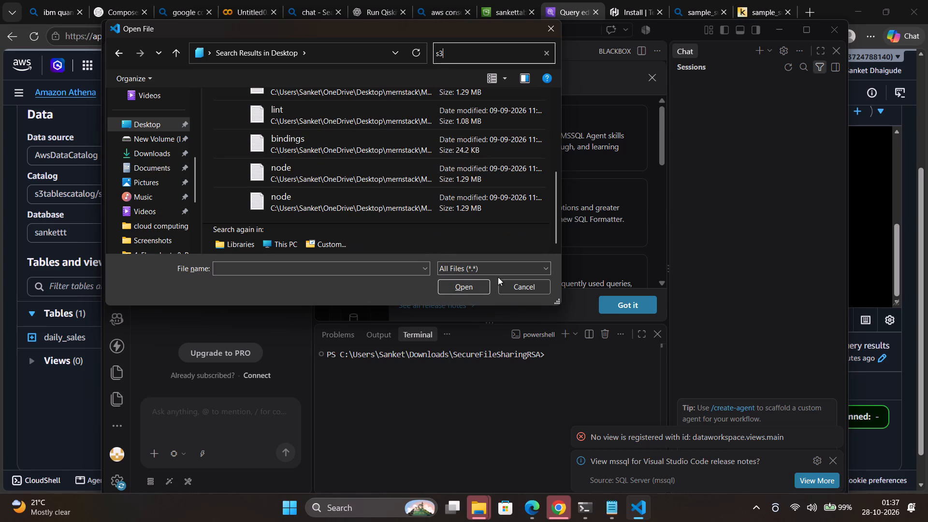
{"action": "left_click", "coordinate": [512, 280]}
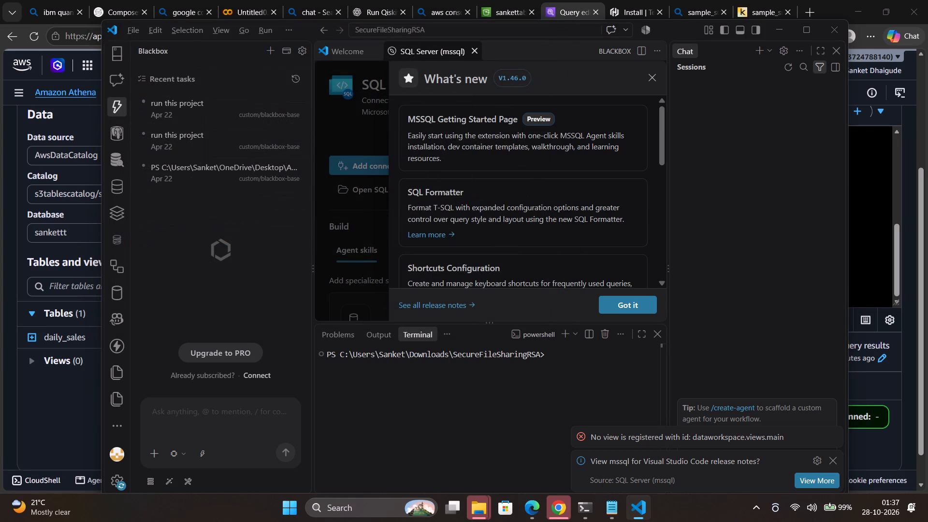
{"action": "left_click", "coordinate": [512, 280]}
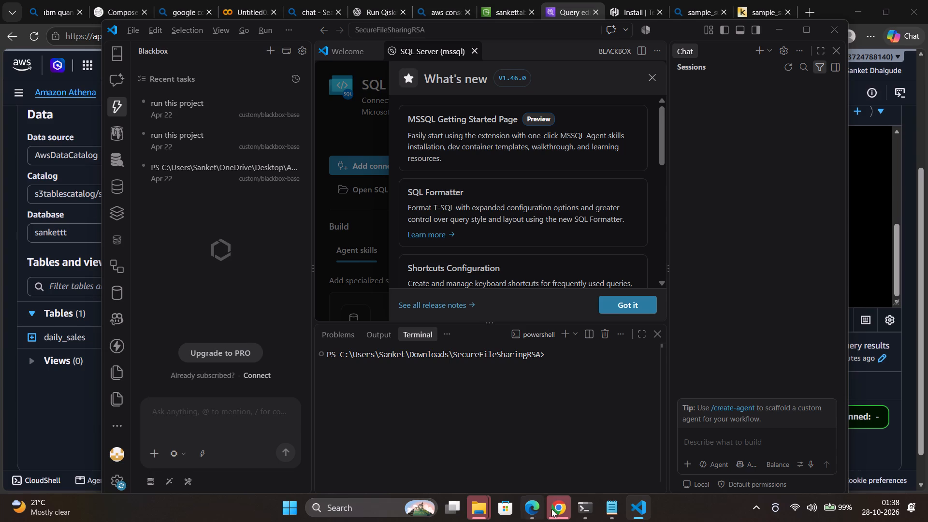
{"action": "left_click", "coordinate": [609, 504]}
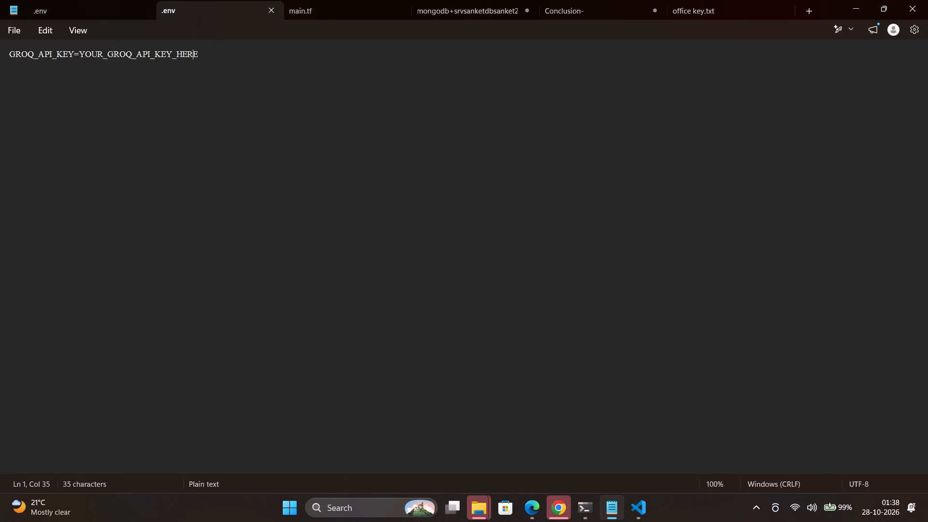